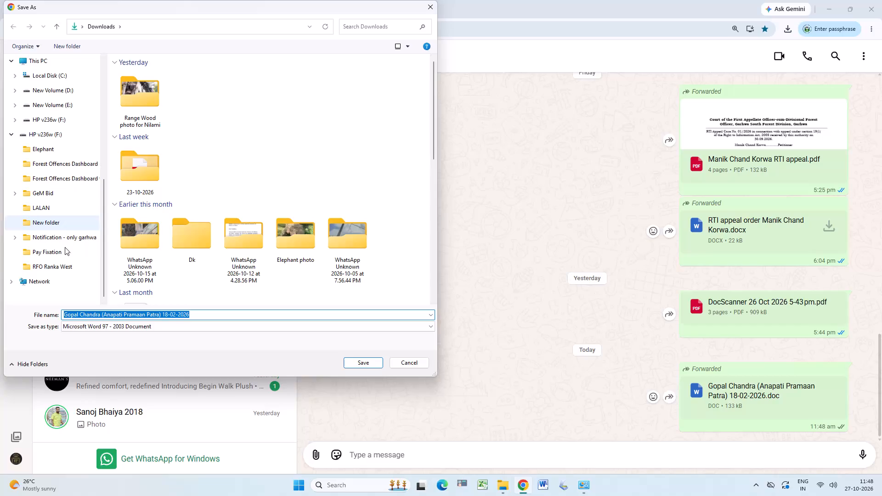
Browse the save location to the Office 2026-27 folder inside Mukesh on New Volume (D:).
{"action": "scroll", "coordinate": [41, 271], "scroll_direction": "down", "scroll_amount": 4}
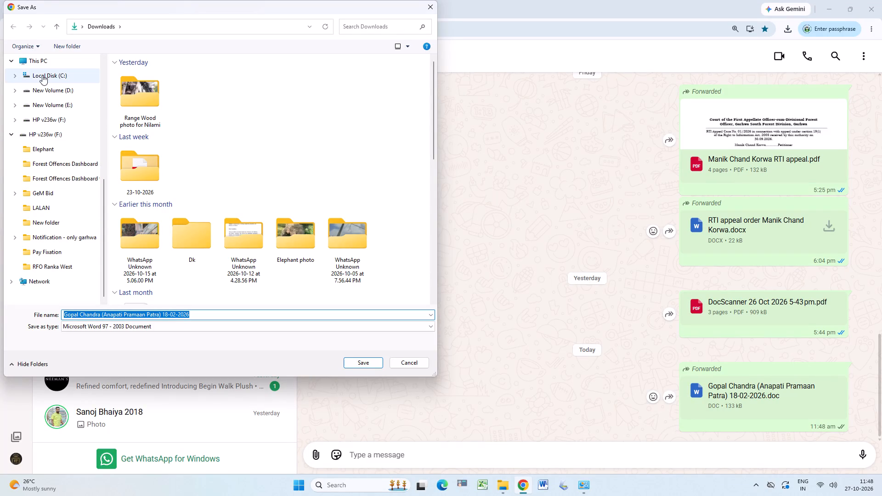
{"action": "left_click", "coordinate": [41, 84]}
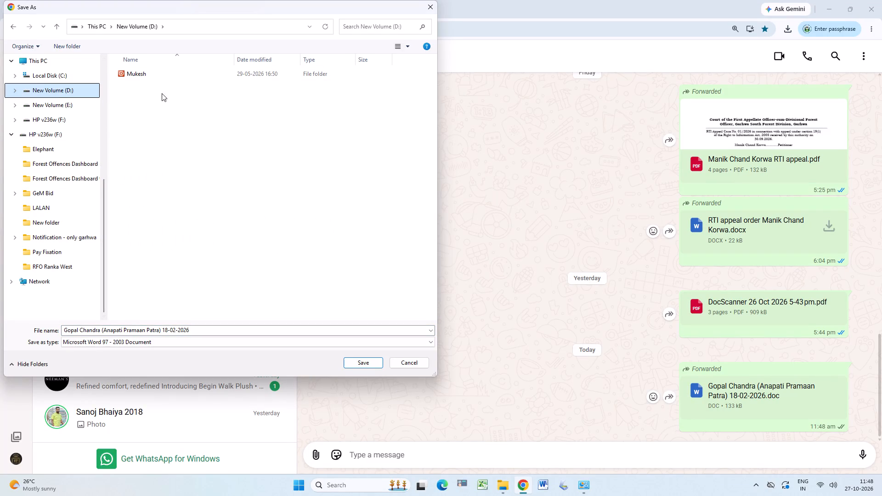
{"action": "scroll", "coordinate": [263, 168], "scroll_direction": "up", "scroll_amount": 20}
{"action": "scroll", "coordinate": [263, 168], "scroll_direction": "up", "scroll_amount": 2}
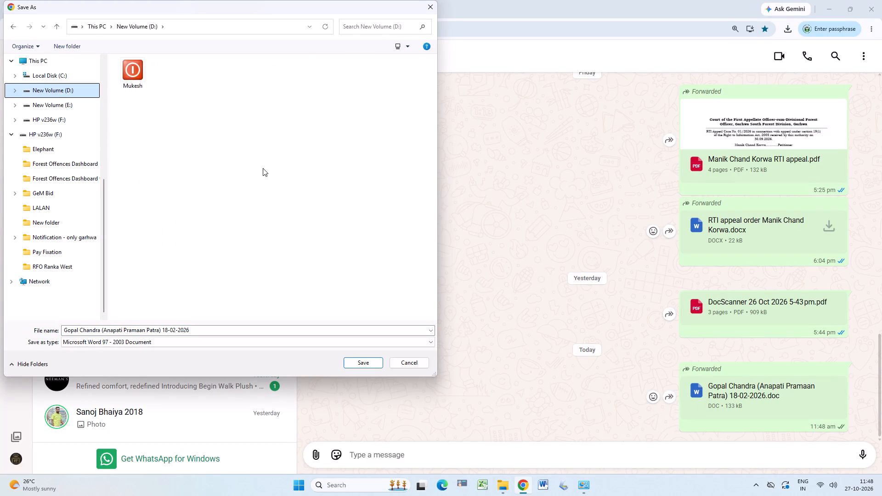
{"action": "scroll", "coordinate": [250, 172], "scroll_direction": "up", "scroll_amount": 17, "text": "ctrl"}
{"action": "scroll", "coordinate": [245, 171], "scroll_direction": "up", "scroll_amount": 10, "text": "ctrl"}
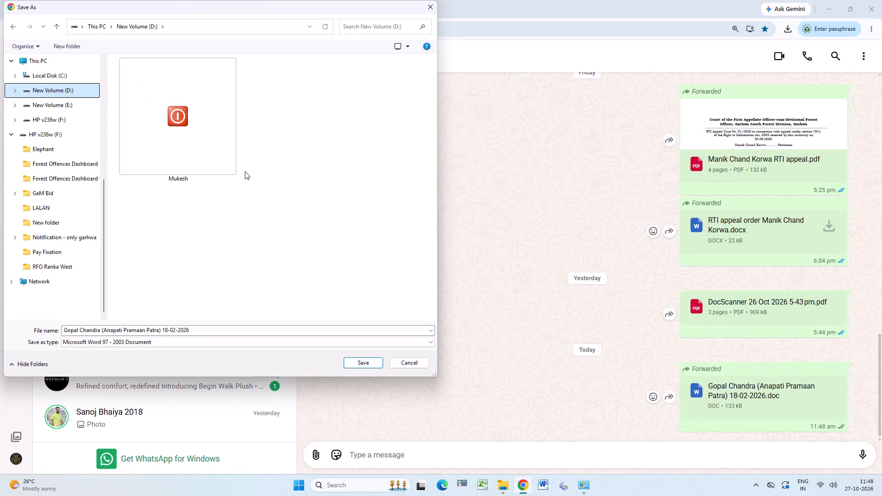
{"action": "scroll", "coordinate": [245, 172], "scroll_direction": "down", "scroll_amount": 4, "text": "ctrl"}
{"action": "scroll", "coordinate": [254, 177], "scroll_direction": "up", "scroll_amount": 2, "text": "ctrl"}
{"action": "scroll", "coordinate": [256, 177], "scroll_direction": "down", "scroll_amount": 1, "text": "ctrl"}
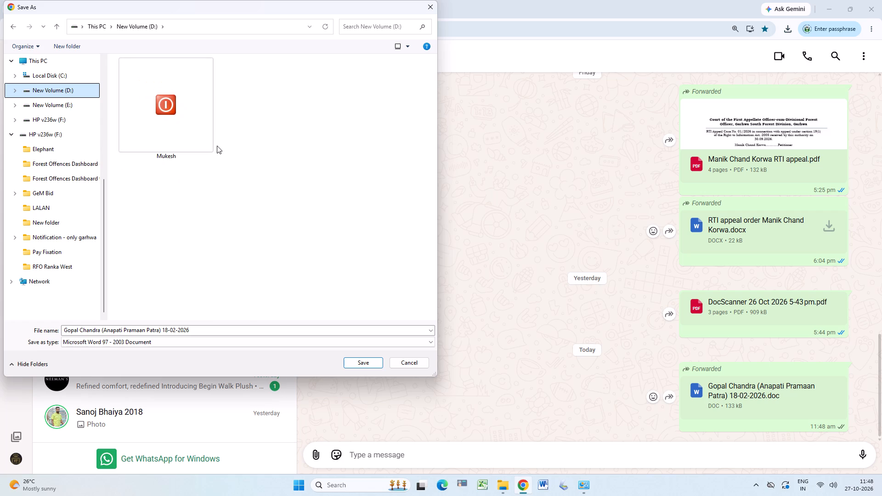
{"action": "left_click", "coordinate": [185, 111]}
{"action": "key", "text": "Return"}
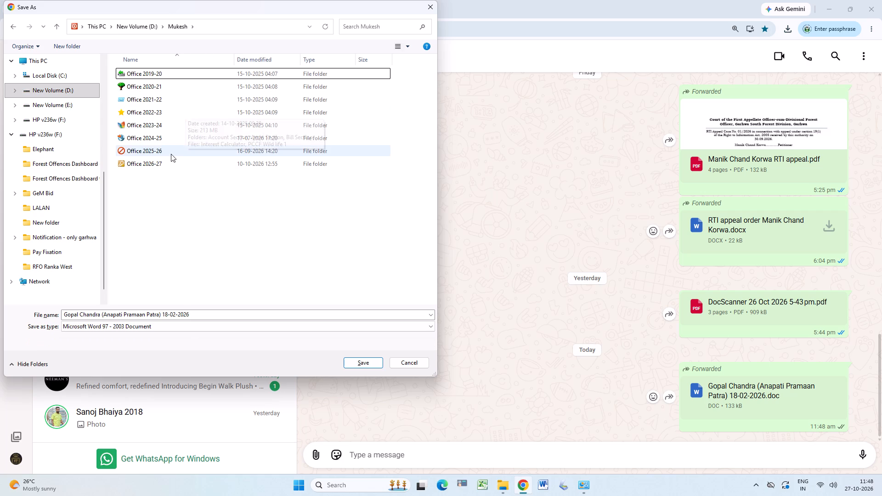
{"action": "scroll", "coordinate": [172, 155], "scroll_direction": "up", "scroll_amount": 19, "text": "ctrl"}
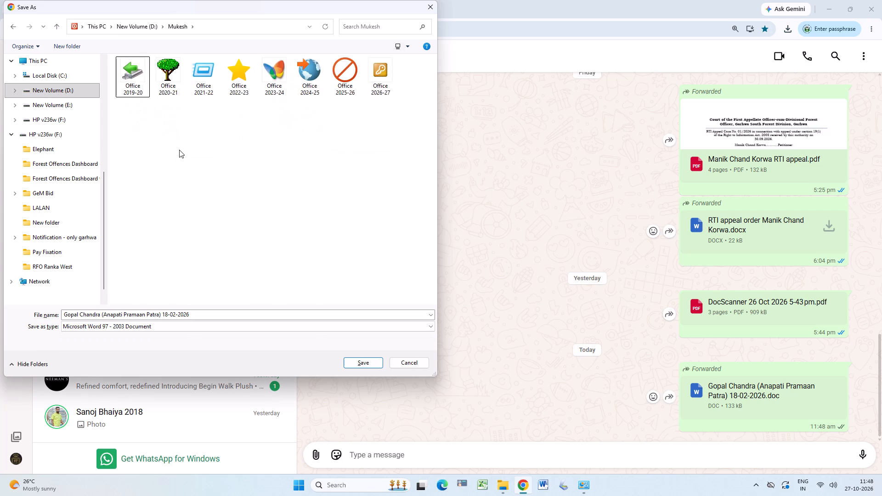
{"action": "scroll", "coordinate": [179, 150], "scroll_direction": "up", "scroll_amount": 6, "text": "ctrl"}
{"action": "scroll", "coordinate": [181, 149], "scroll_direction": "down", "scroll_amount": 3, "text": "ctrl"}
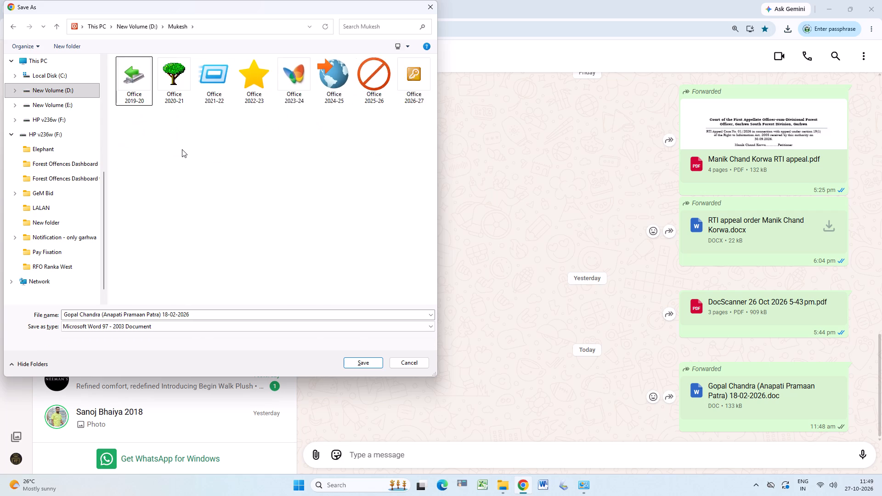
{"action": "scroll", "coordinate": [182, 149], "scroll_direction": "down", "scroll_amount": 1, "text": "ctrl"}
{"action": "scroll", "coordinate": [182, 149], "scroll_direction": "up", "scroll_amount": 2, "text": "ctrl"}
{"action": "left_click", "coordinate": [417, 93]}
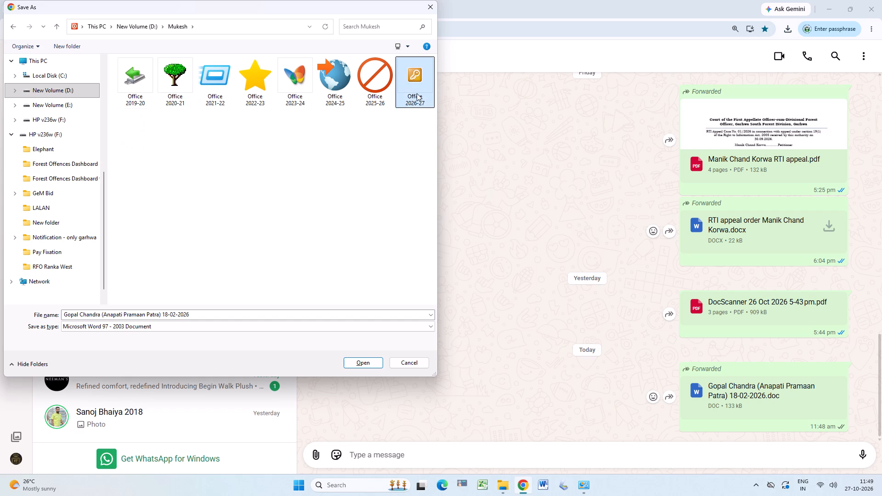
{"action": "key", "text": "Return"}
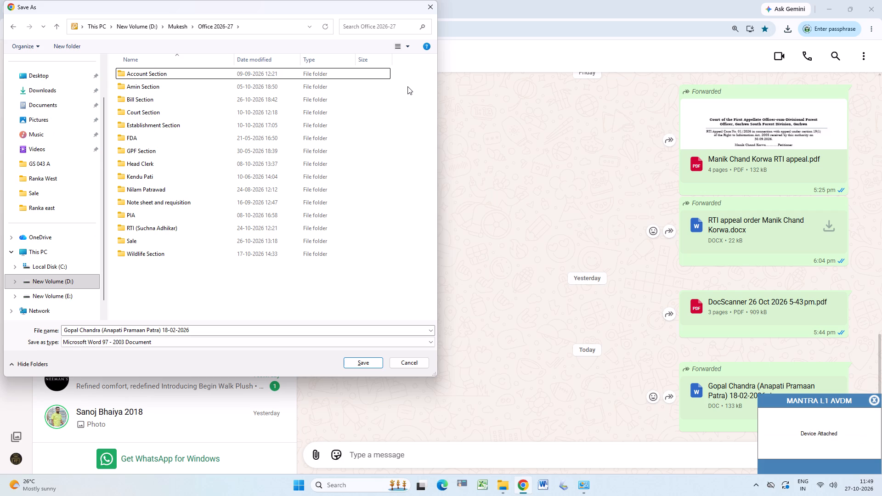
Set the save location to the Other Letter folder within Establishment Section > Letter.
{"action": "left_click", "coordinate": [178, 127]}
{"action": "key", "text": "Return"}
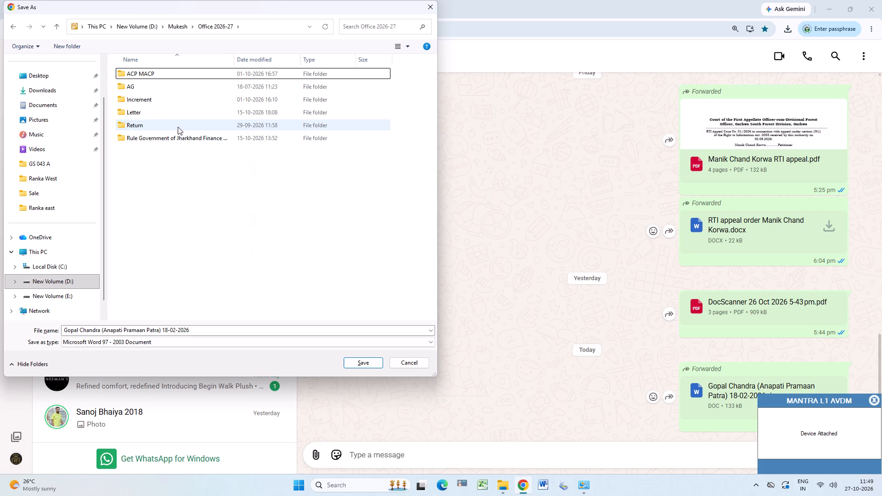
{"action": "left_click", "coordinate": [147, 113]}
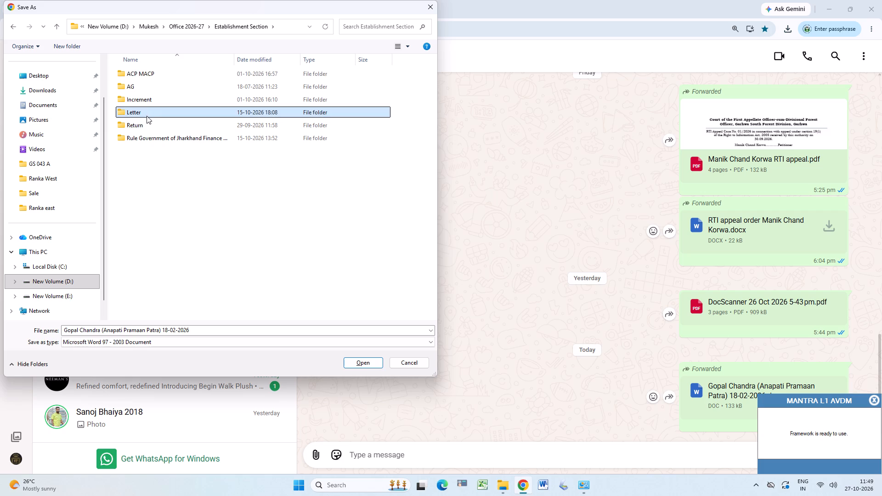
{"action": "key", "text": "Return"}
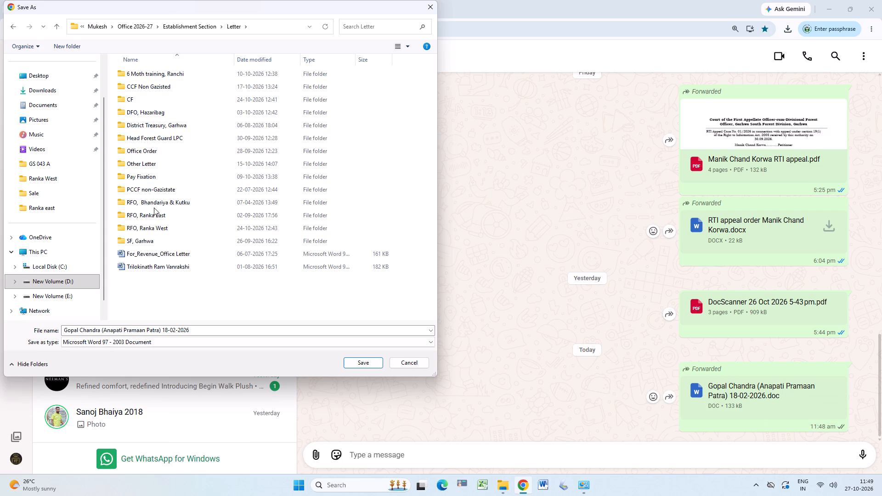
{"action": "left_click", "coordinate": [155, 163]}
{"action": "key", "text": "Return"}
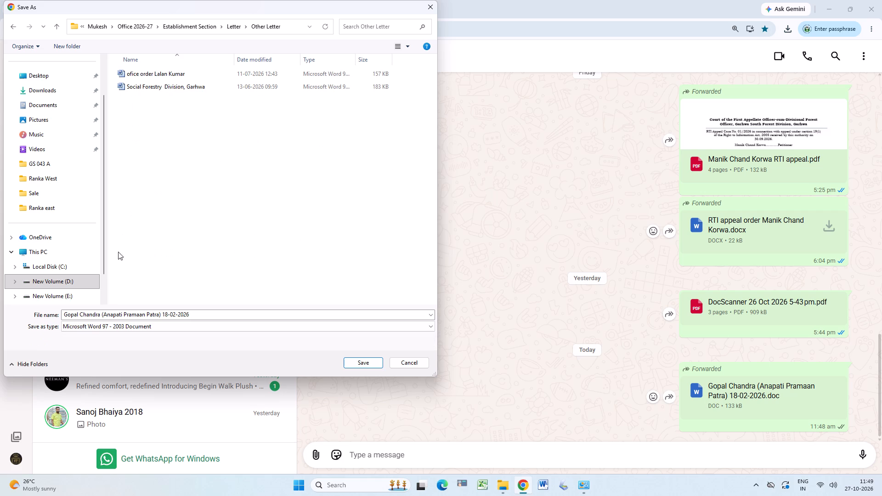
Reuse the existing Social Forestry Division, Garhwa file name, replacing "Social Forestry" with "DFO North".
{"action": "left_click", "coordinate": [184, 91]}
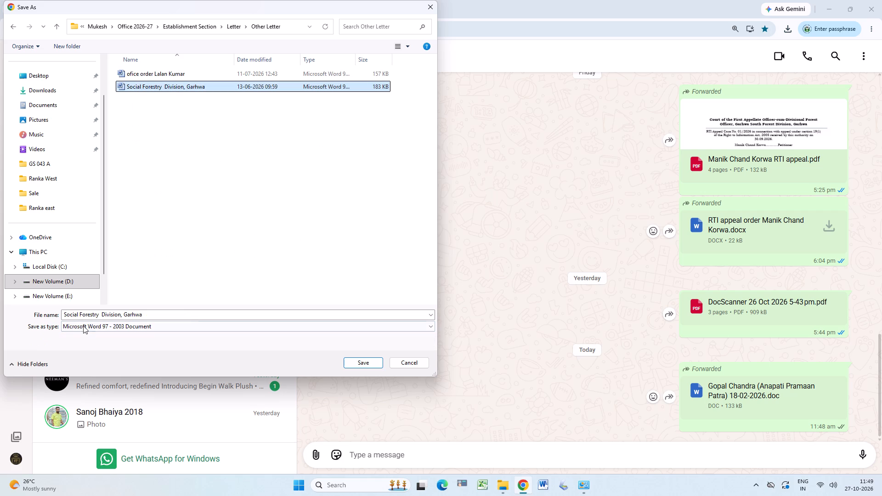
{"action": "left_click", "coordinate": [103, 314]}
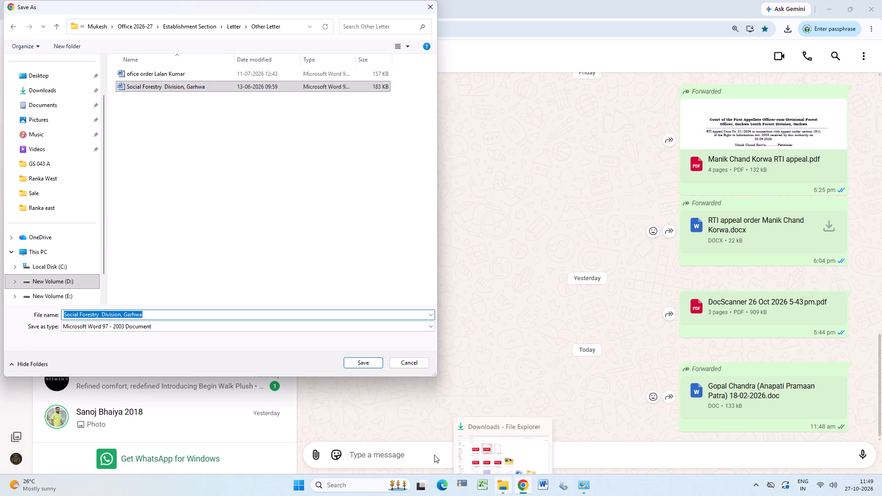
{"action": "key", "text": "Left"}
{"action": "key", "text": "ctrl+shift+Right"}
{"action": "key", "text": "ctrl+shift+Right"}
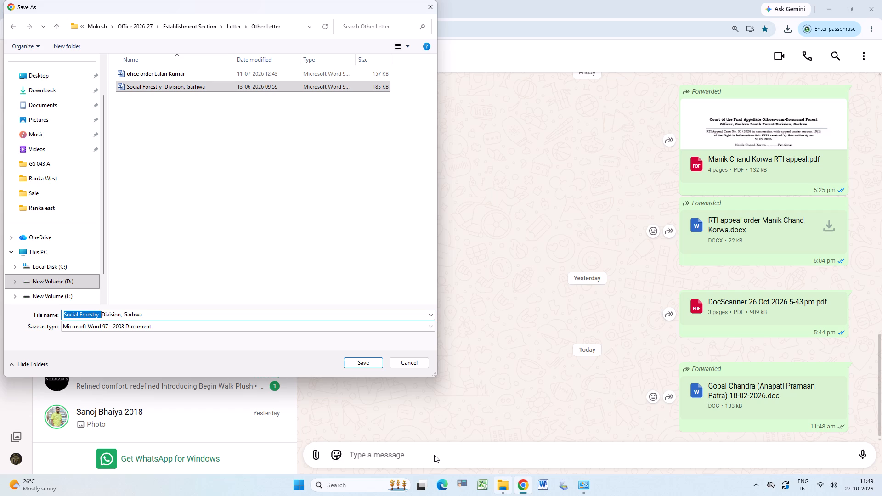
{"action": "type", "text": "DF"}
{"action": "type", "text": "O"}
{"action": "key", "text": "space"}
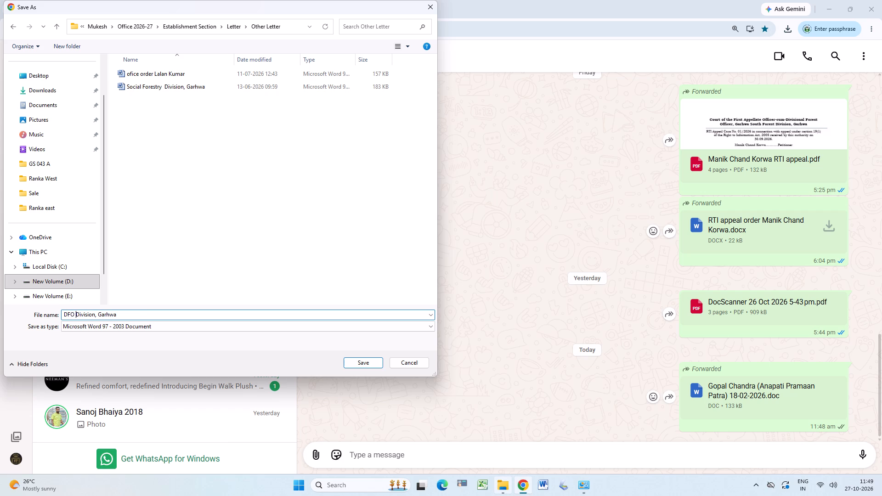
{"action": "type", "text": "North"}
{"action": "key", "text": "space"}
Insert the person's name from the original document title, a space and an opening parenthesis before "DFO North Division, Garhwa" in the file name.
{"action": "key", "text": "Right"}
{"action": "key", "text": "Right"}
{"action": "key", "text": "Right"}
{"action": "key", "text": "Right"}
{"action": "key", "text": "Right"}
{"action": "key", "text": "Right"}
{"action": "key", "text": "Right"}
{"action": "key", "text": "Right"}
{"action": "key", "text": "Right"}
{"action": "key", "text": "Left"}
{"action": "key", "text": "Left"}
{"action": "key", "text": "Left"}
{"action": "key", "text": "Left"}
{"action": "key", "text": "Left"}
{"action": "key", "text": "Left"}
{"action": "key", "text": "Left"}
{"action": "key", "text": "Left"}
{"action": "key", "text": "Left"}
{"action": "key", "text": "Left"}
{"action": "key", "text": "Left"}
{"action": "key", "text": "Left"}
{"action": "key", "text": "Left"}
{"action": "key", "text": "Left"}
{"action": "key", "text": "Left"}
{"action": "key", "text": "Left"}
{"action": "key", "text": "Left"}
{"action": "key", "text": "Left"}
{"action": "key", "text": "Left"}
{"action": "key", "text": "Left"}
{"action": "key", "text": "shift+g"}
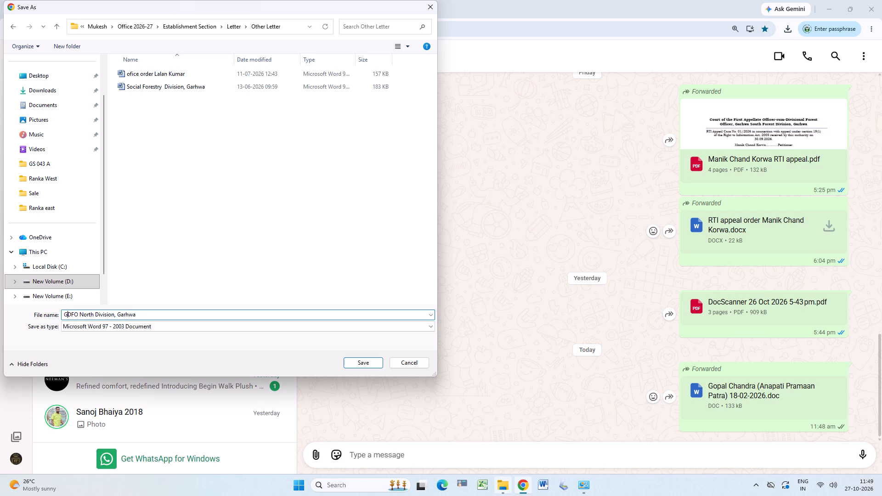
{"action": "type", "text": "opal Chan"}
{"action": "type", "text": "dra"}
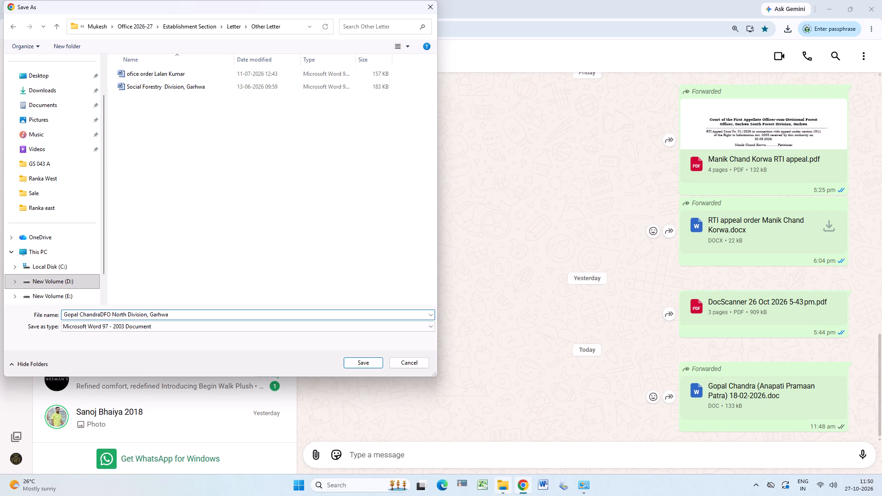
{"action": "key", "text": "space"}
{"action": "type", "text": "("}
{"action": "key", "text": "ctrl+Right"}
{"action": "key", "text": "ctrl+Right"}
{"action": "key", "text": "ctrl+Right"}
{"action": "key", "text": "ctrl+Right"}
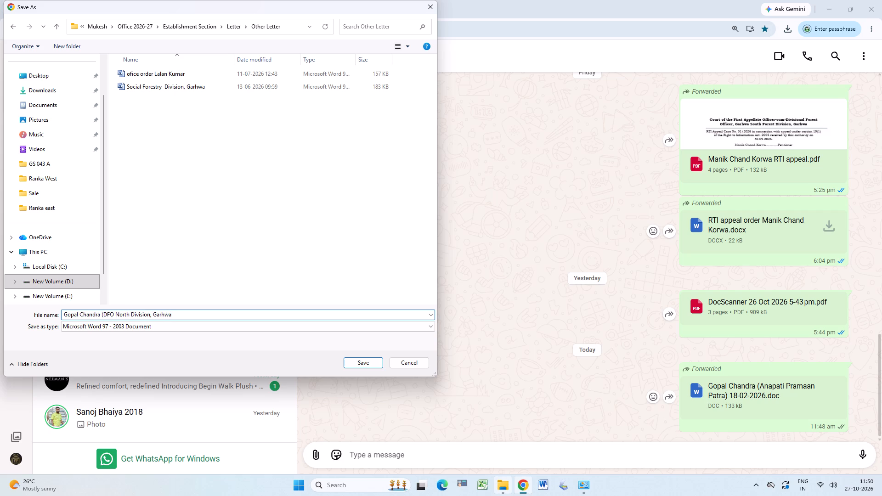
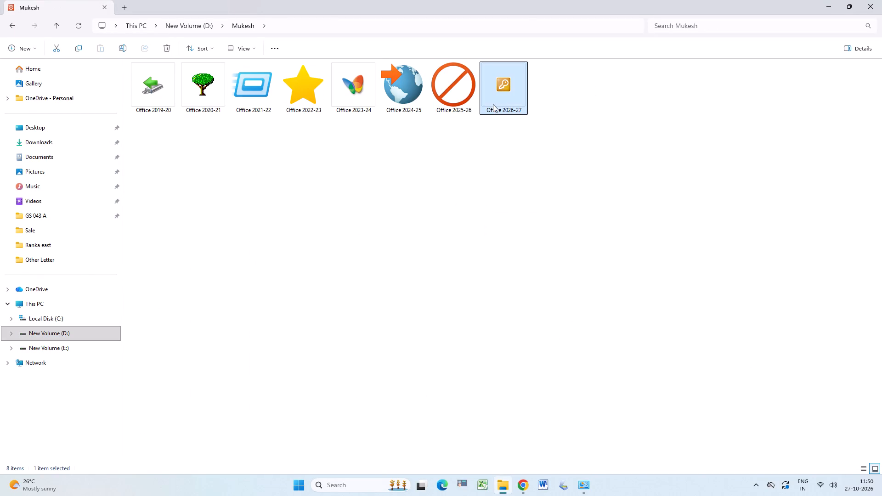
Open the Other Letter folder under Office 2026-27 > Establishment Section > Letter in File Explorer.
{"action": "double_click", "coordinate": [216, 128]}
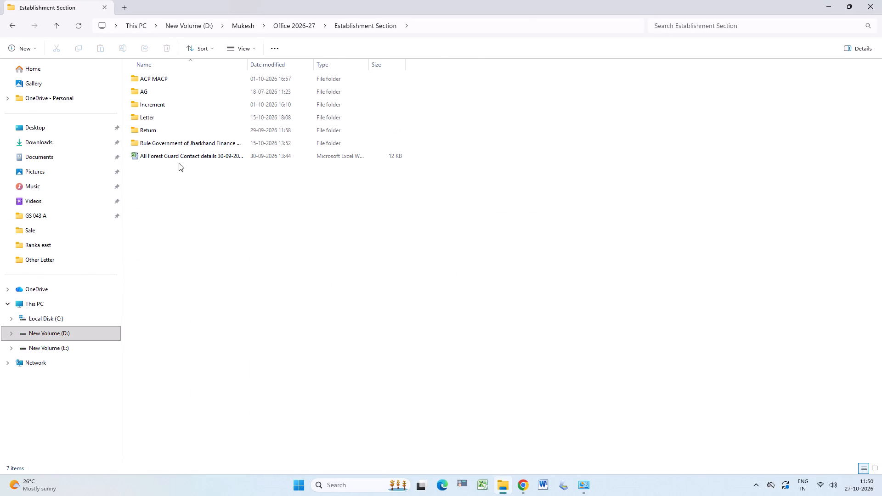
{"action": "double_click", "coordinate": [187, 117]}
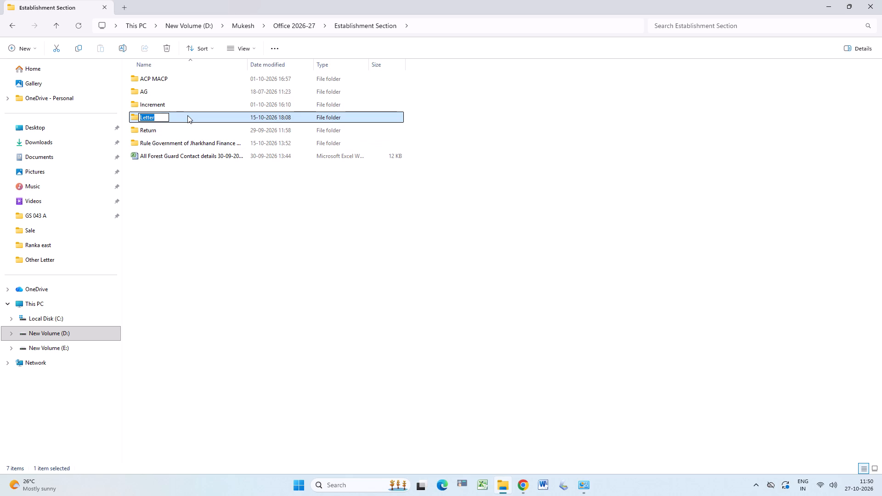
{"action": "key", "text": "Return"}
{"action": "key", "text": "Return"}
{"action": "left_click", "coordinate": [166, 159]}
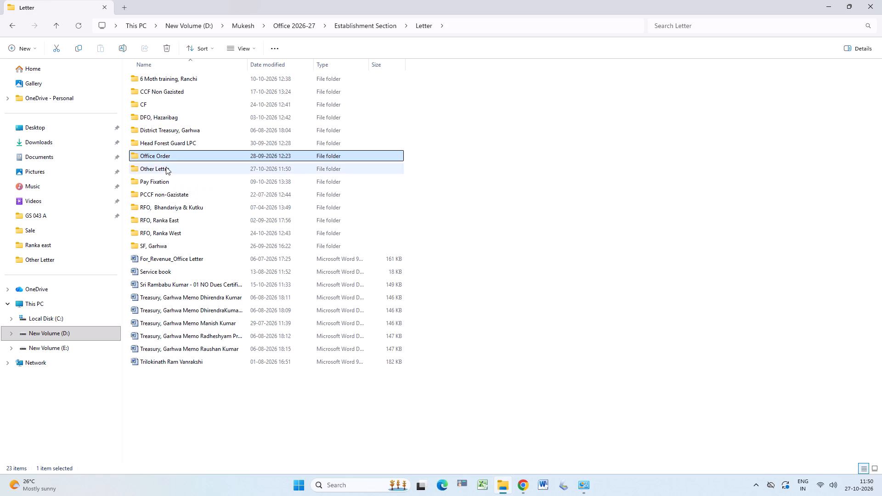
{"action": "left_click", "coordinate": [166, 169]}
{"action": "key", "text": "Return"}
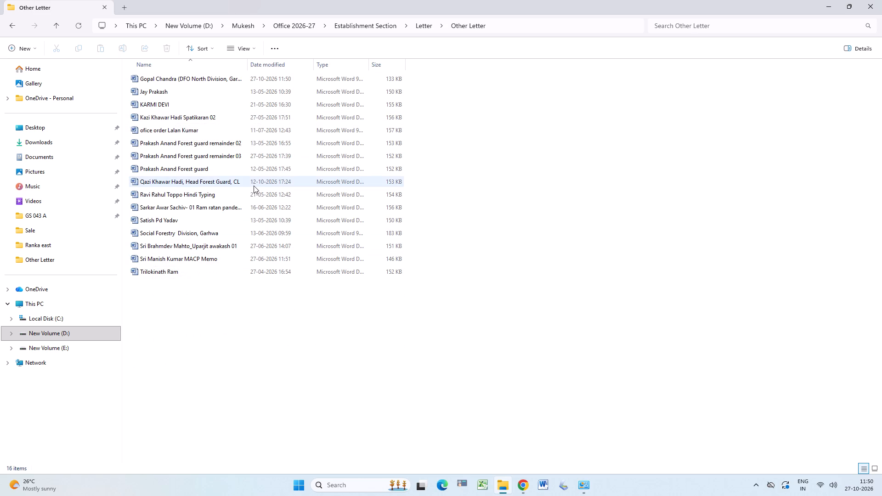
Open the saved DFO North Division, Garhwa letter, dismiss the activation notice and enable editing.
{"action": "left_click", "coordinate": [203, 80]}
{"action": "key", "text": "Return"}
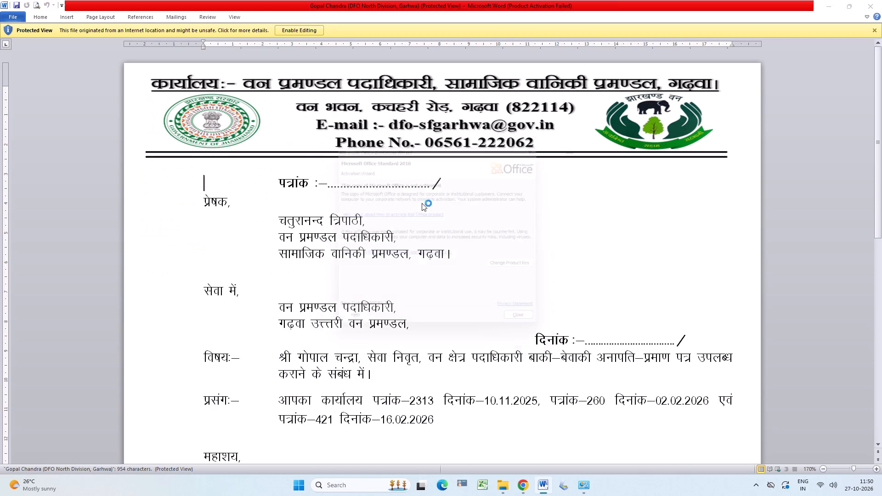
{"action": "key", "text": "Return"}
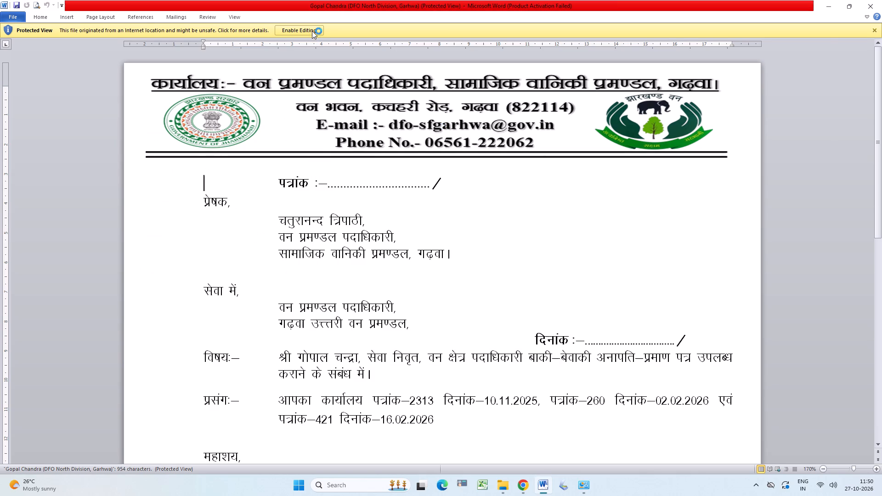
{"action": "left_click", "coordinate": [312, 31]}
{"action": "key", "text": "Return"}
Delete the Social Forestry letterhead image at the top of the letter.
{"action": "left_click", "coordinate": [418, 181]}
{"action": "key", "text": "Delete"}
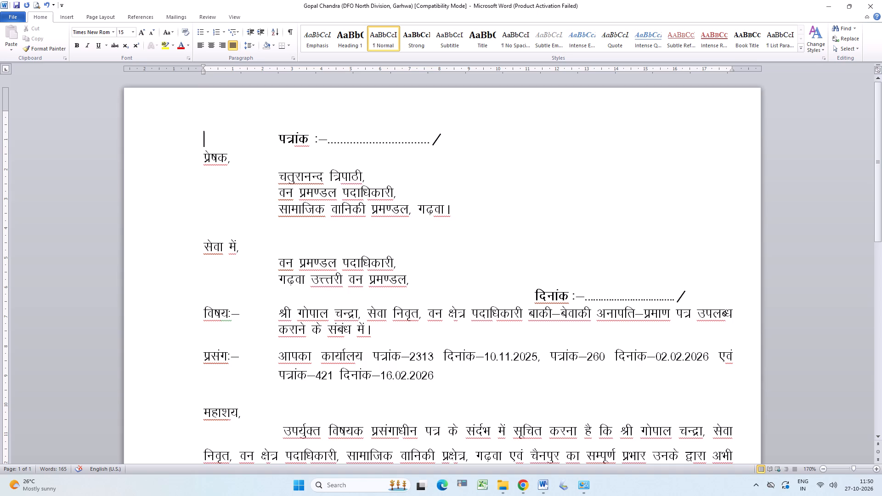
{"action": "scroll", "coordinate": [537, 308], "scroll_direction": "down", "scroll_amount": 2}
{"action": "scroll", "coordinate": [537, 308], "scroll_direction": "up", "scroll_amount": 2}
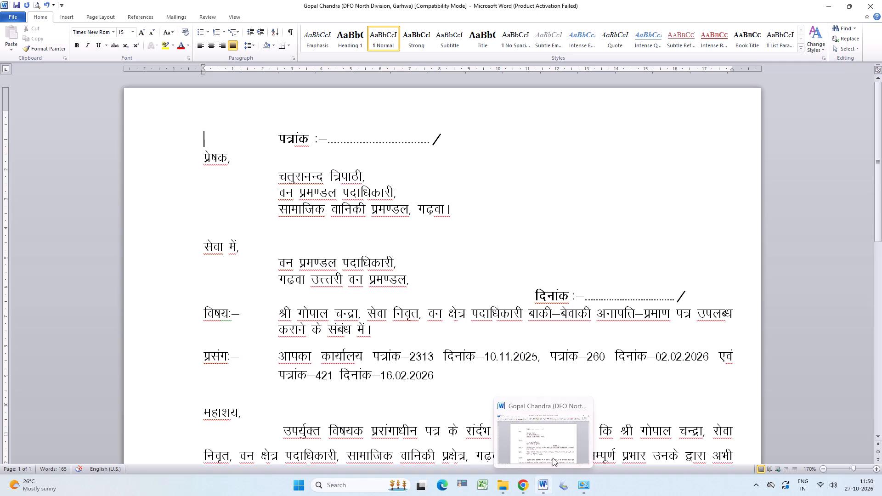
Return to the Other Letter folder and duplicate the document listed directly below the DFO North Division letter.
{"action": "left_click", "coordinate": [825, 0]}
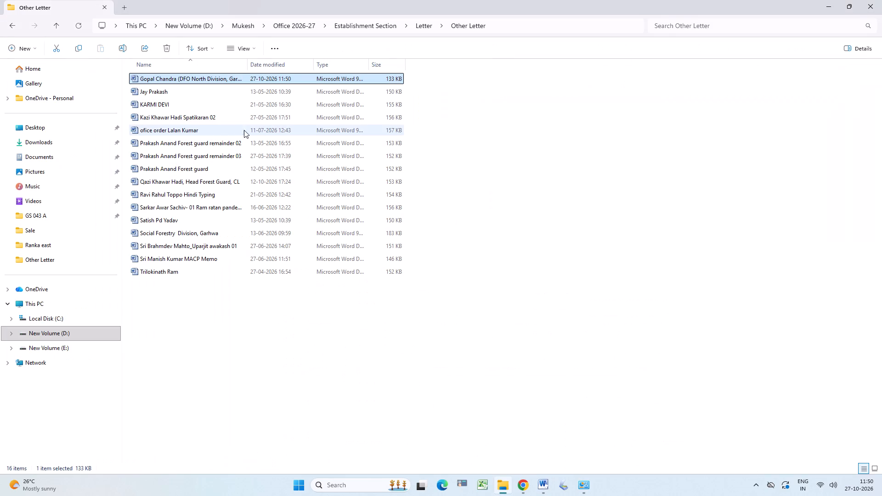
{"action": "left_click", "coordinate": [167, 86]}
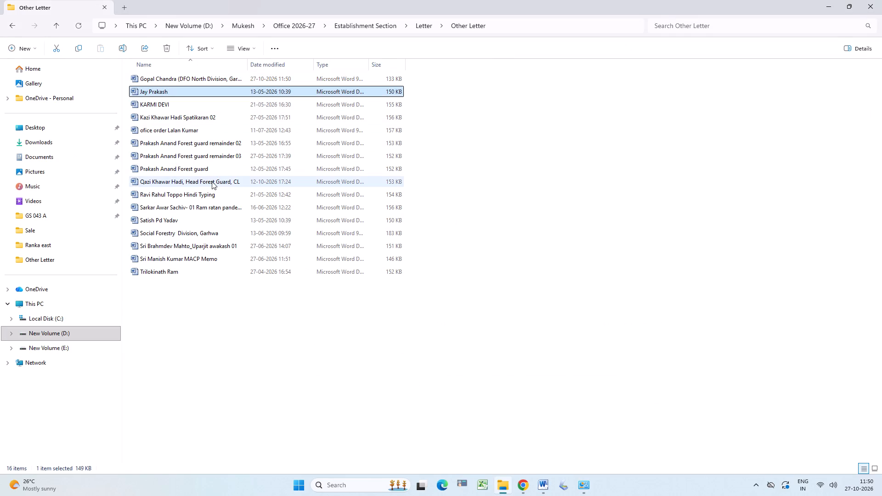
{"action": "key", "text": "ctrl+c"}
{"action": "key", "text": "ctrl+v"}
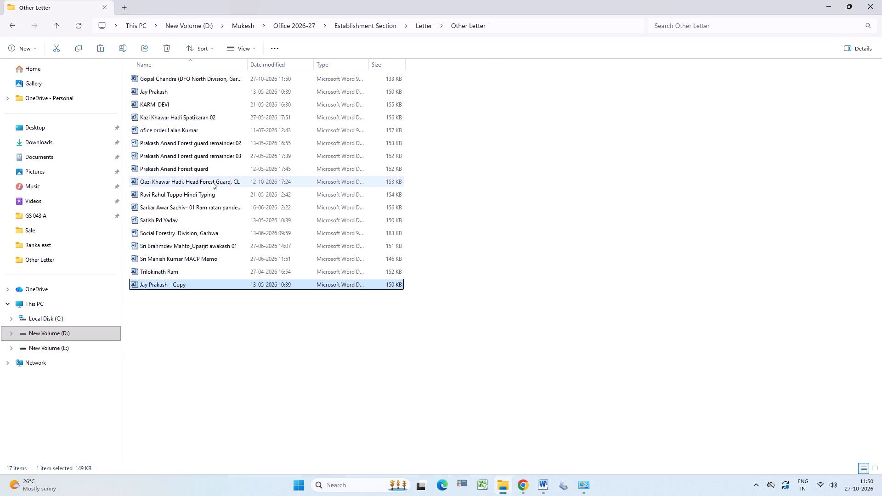
Rename the duplicate with the DFO North Division, Garhwa letter's full file name followed by a space and 02.
{"action": "left_click", "coordinate": [217, 74]}
{"action": "key", "text": "F2"}
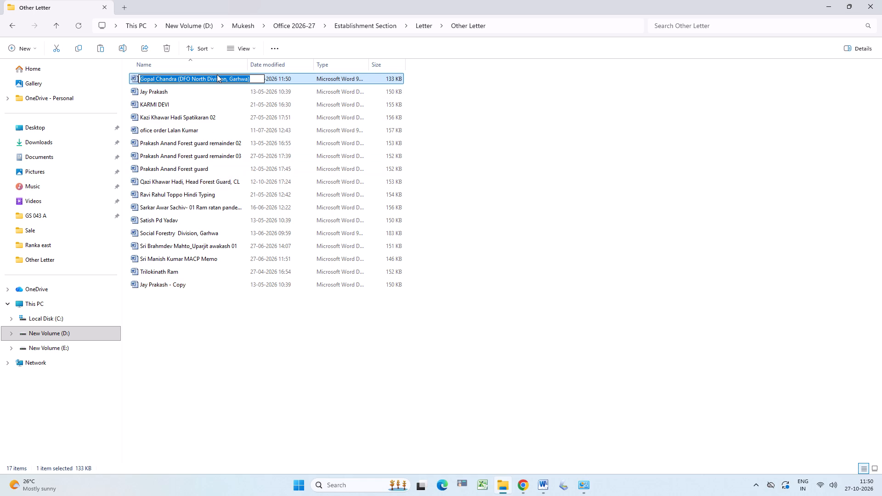
{"action": "key", "text": "ctrl+c"}
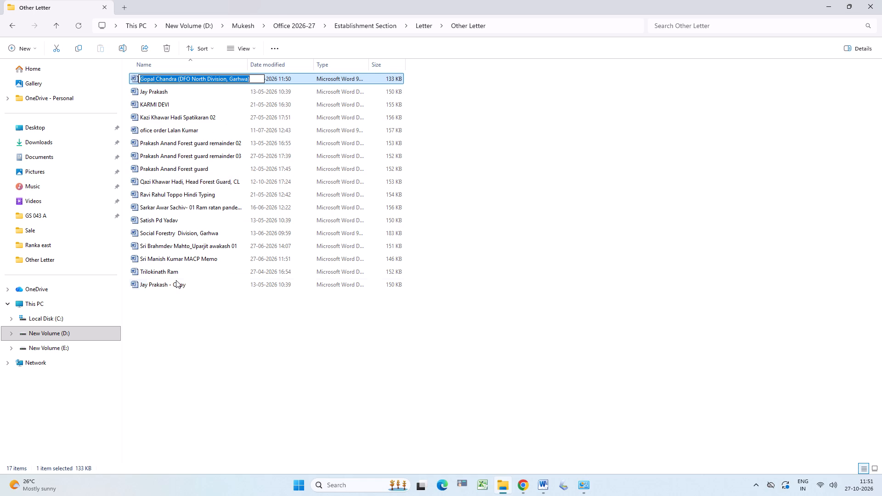
{"action": "left_click", "coordinate": [176, 280]}
{"action": "key", "text": "F2"}
{"action": "key", "text": "ctrl+v"}
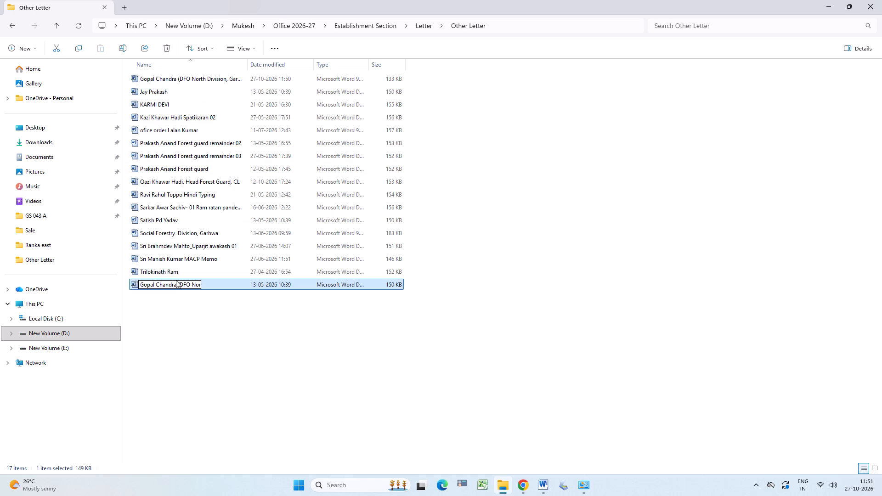
{"action": "key", "text": "space"}
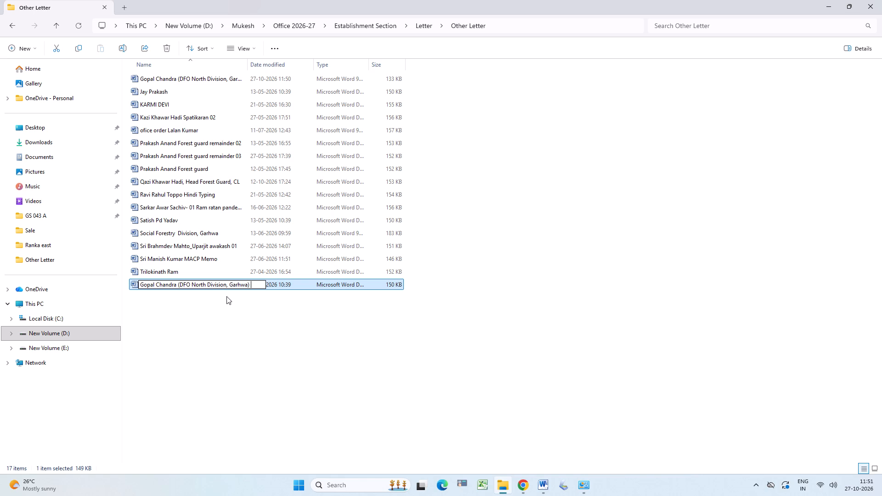
{"action": "type", "text": "02"}
{"action": "key", "text": "Return"}
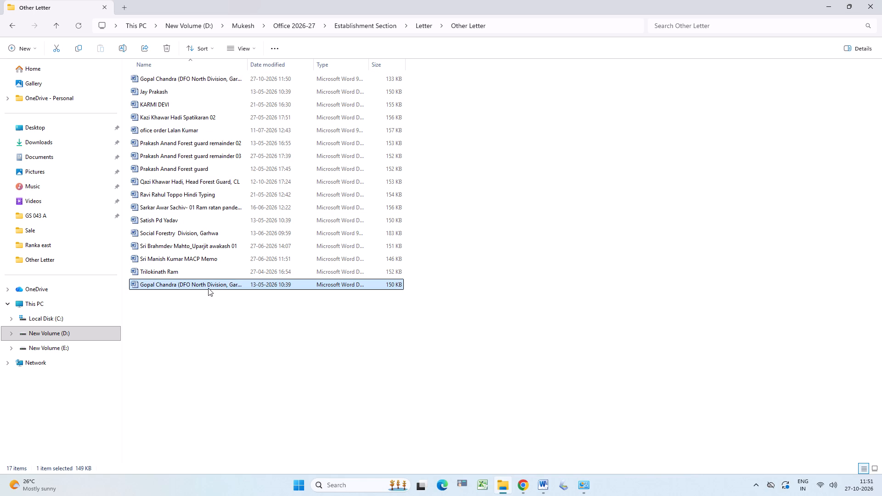
Open the renamed 02 document in a maximized window and look over its letter text.
{"action": "left_click", "coordinate": [208, 288]}
{"action": "key", "text": "Return"}
{"action": "key", "text": "Return"}
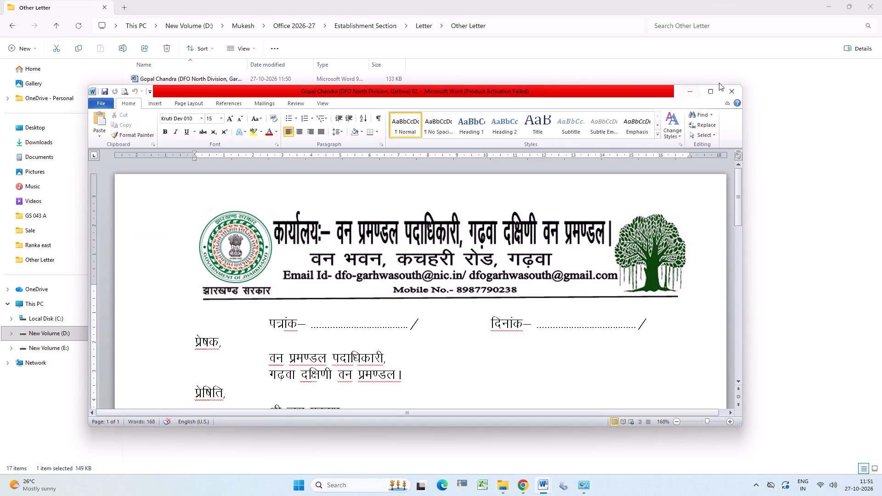
{"action": "left_click", "coordinate": [711, 90]}
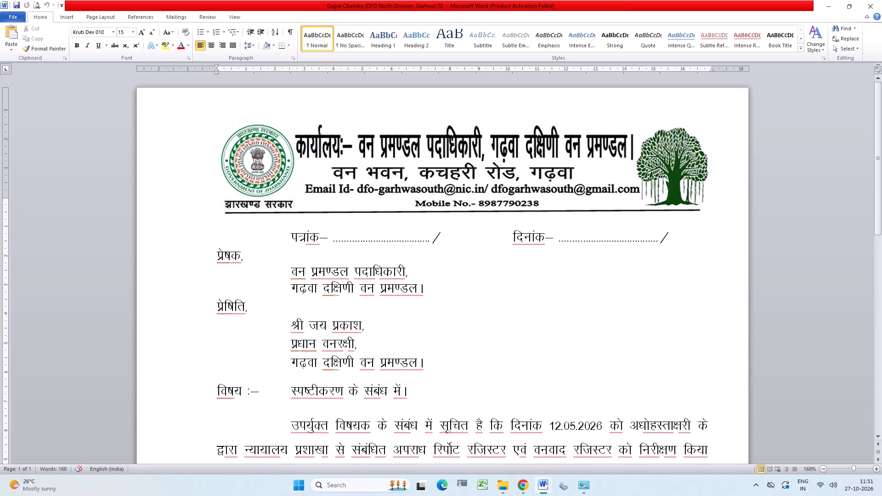
{"action": "scroll", "coordinate": [436, 317], "scroll_direction": "down", "scroll_amount": 1}
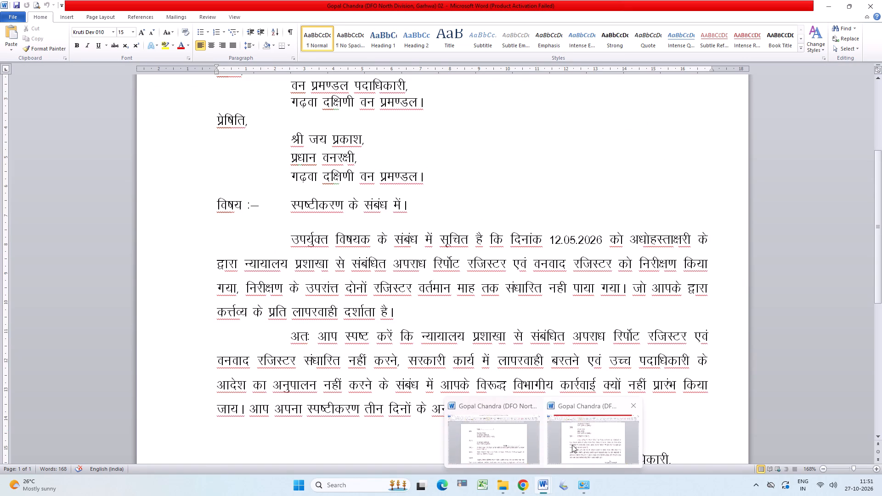
In the original DFO North Division letter, copy everything from the sender heading प्रेषक through the closing line आपका विश्वासी.
{"action": "left_click", "coordinate": [505, 434]}
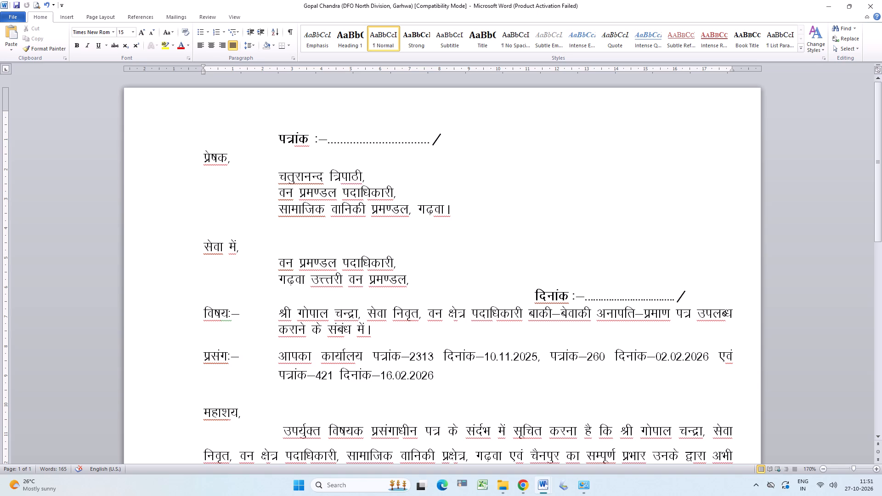
{"action": "left_click_drag", "start_coordinate": [202, 152], "coordinate": [342, 281]}
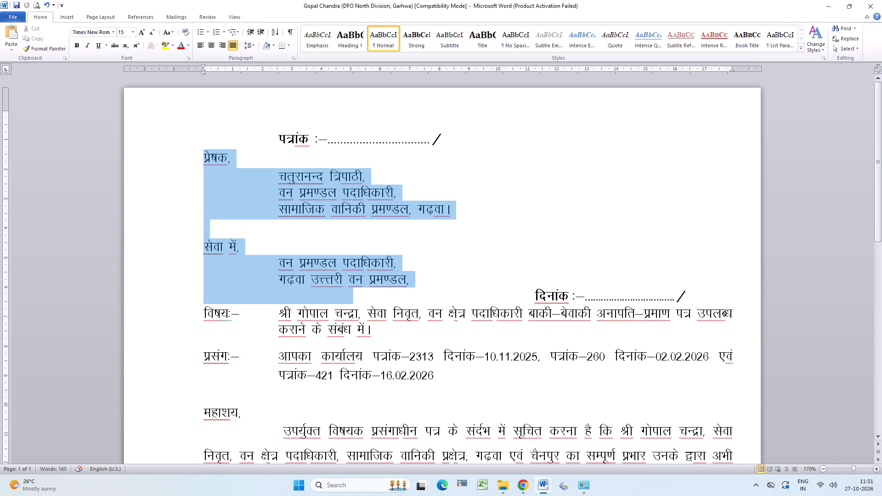
{"action": "left_click_drag", "start_coordinate": [342, 281], "coordinate": [350, 300]}
{"action": "left_click_drag", "start_coordinate": [350, 300], "coordinate": [531, 421]}
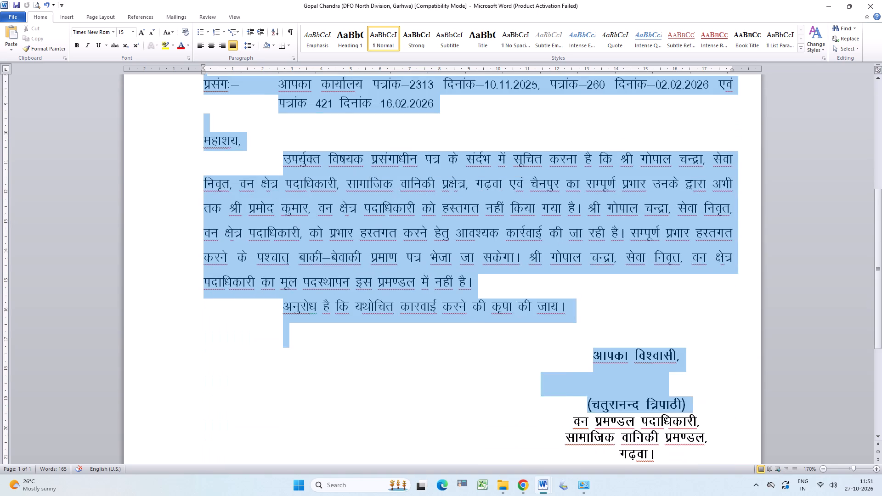
{"action": "left_click_drag", "start_coordinate": [531, 421], "coordinate": [674, 203]}
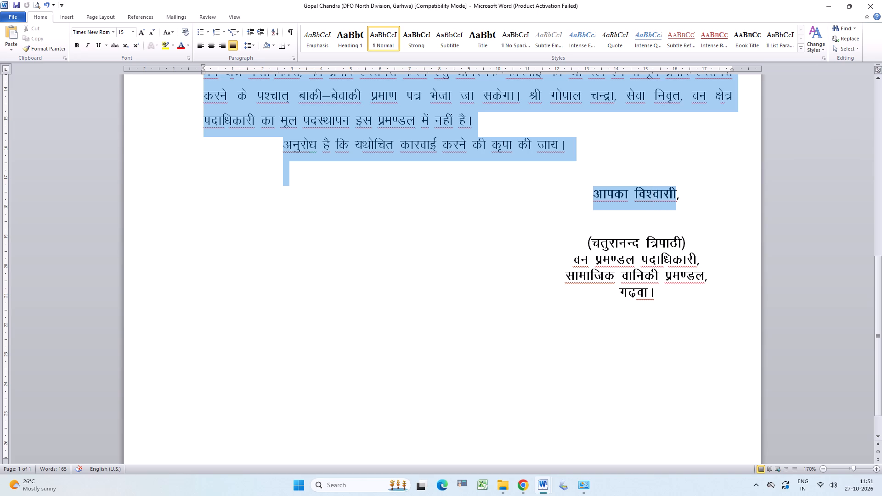
{"action": "left_click_drag", "start_coordinate": [674, 203], "coordinate": [683, 203]}
{"action": "key", "text": "ctrl+c"}
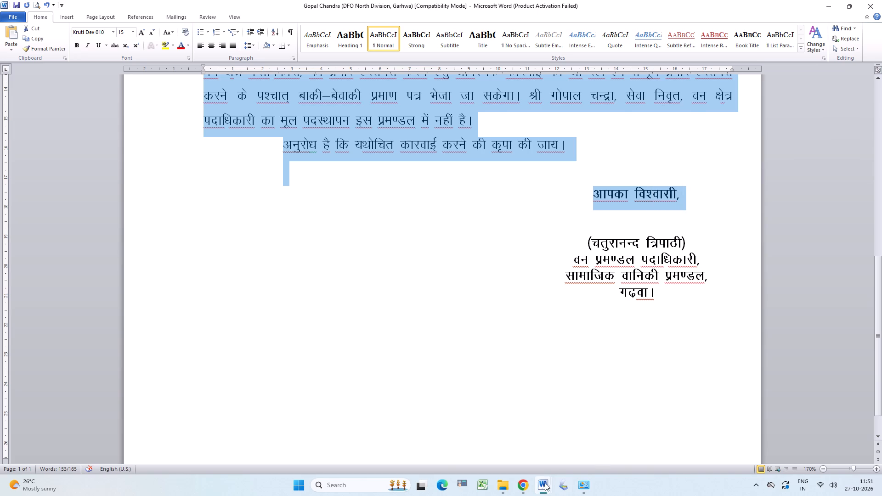
In the 02 document, replace the text from प्रेषिति through ह0/– with the copied letter content and review the result.
{"action": "left_click", "coordinate": [543, 484]}
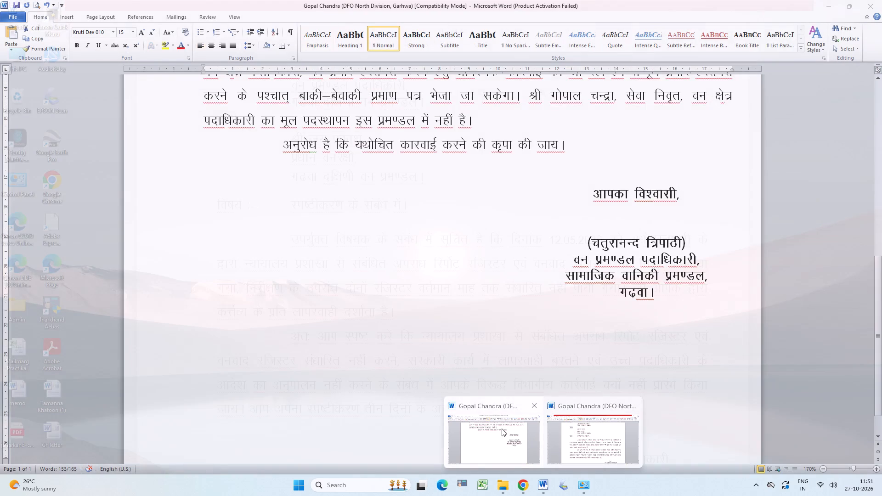
{"action": "left_click", "coordinate": [502, 428]}
{"action": "left_click", "coordinate": [544, 485]}
{"action": "left_click", "coordinate": [593, 438]}
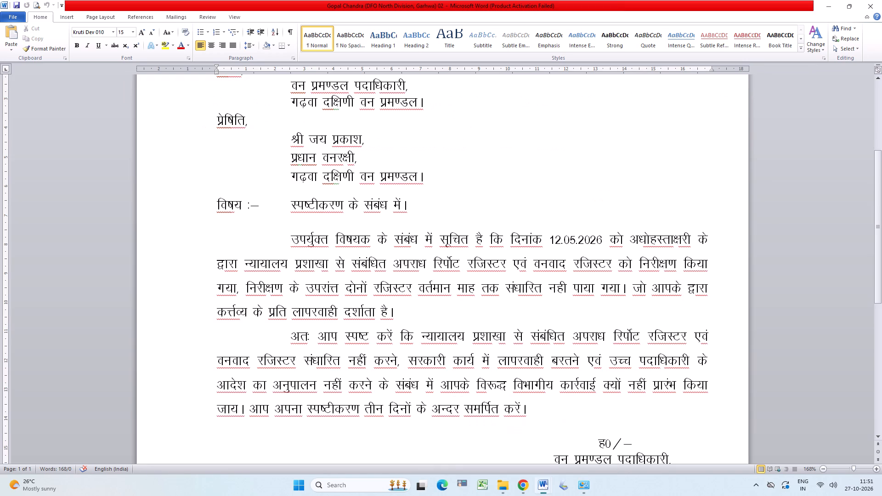
{"action": "scroll", "coordinate": [594, 433], "scroll_direction": "up", "scroll_amount": 1}
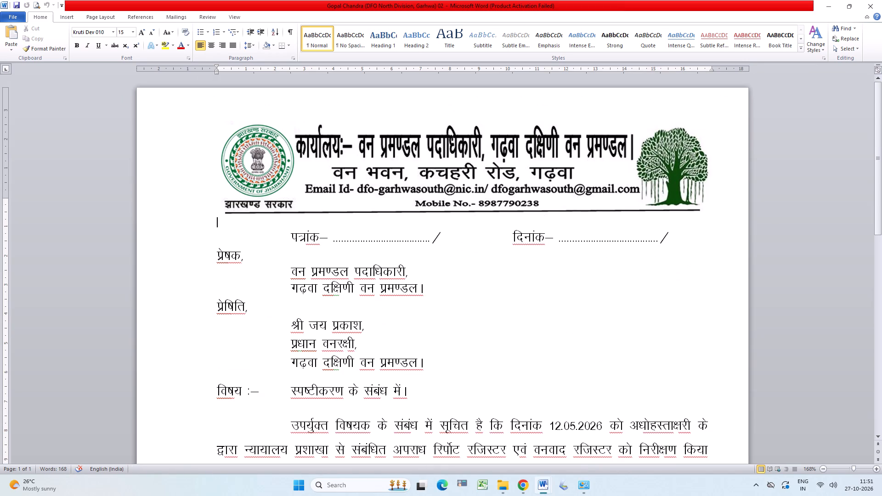
{"action": "left_click_drag", "start_coordinate": [215, 251], "coordinate": [245, 293]}
{"action": "left_click", "coordinate": [211, 312]}
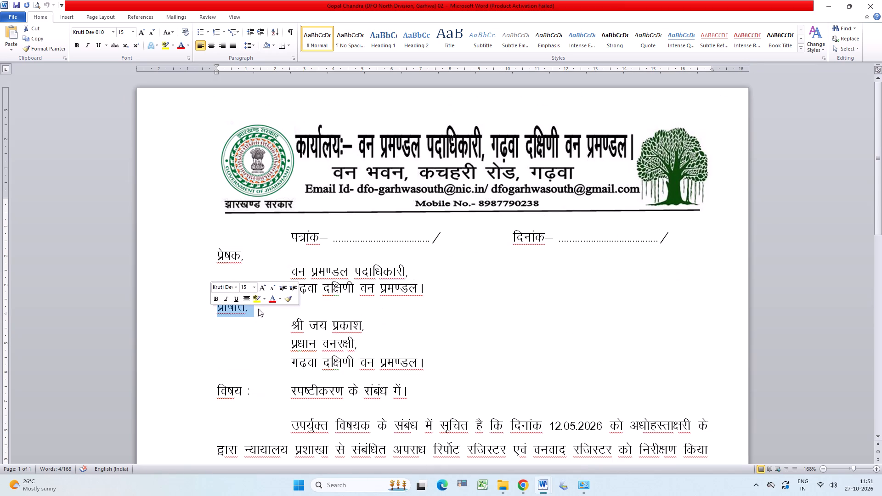
{"action": "left_click", "coordinate": [271, 319]}
{"action": "left_click_drag", "start_coordinate": [215, 301], "coordinate": [289, 417]}
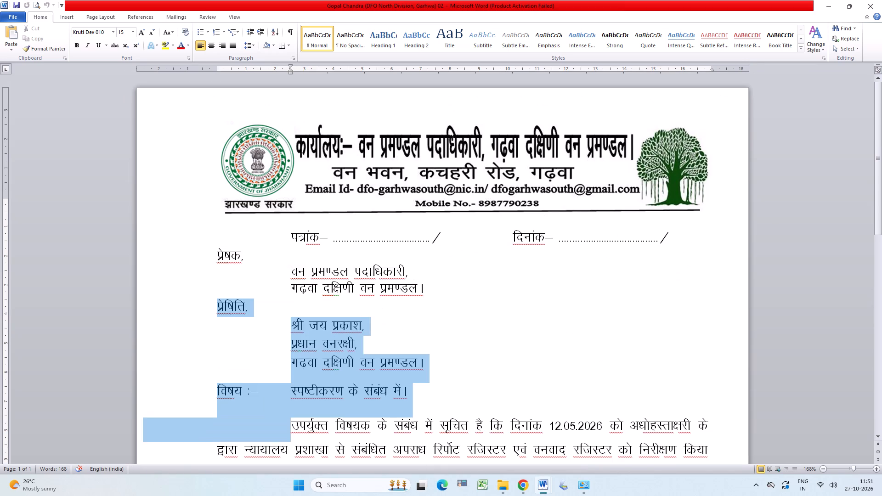
{"action": "left_click_drag", "start_coordinate": [289, 417], "coordinate": [617, 409]}
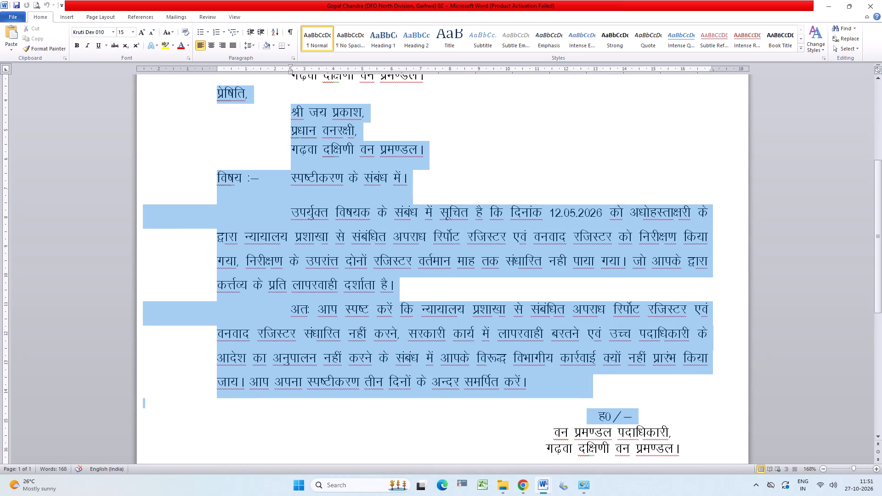
{"action": "left_click_drag", "start_coordinate": [617, 409], "coordinate": [619, 409]}
{"action": "key", "text": "ctrl+v"}
{"action": "scroll", "coordinate": [579, 385], "scroll_direction": "up", "scroll_amount": 3}
{"action": "left_click", "coordinate": [335, 280]}
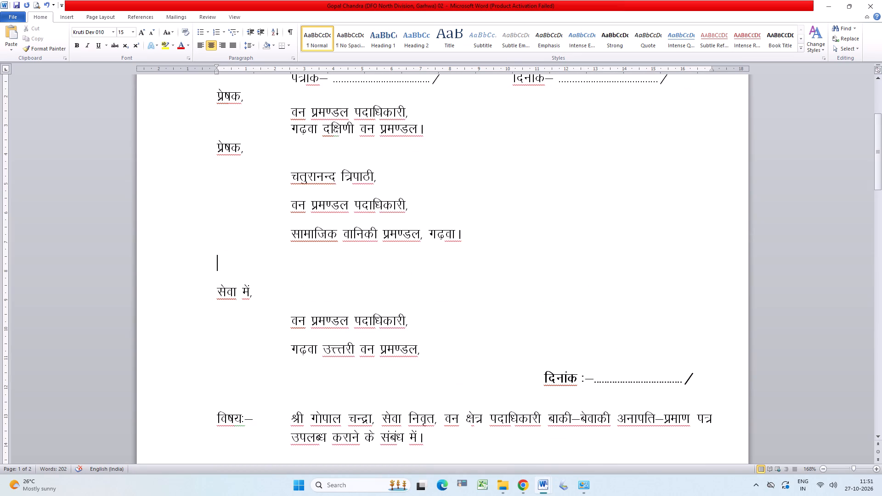
{"action": "scroll", "coordinate": [337, 277], "scroll_direction": "up", "scroll_amount": 1}
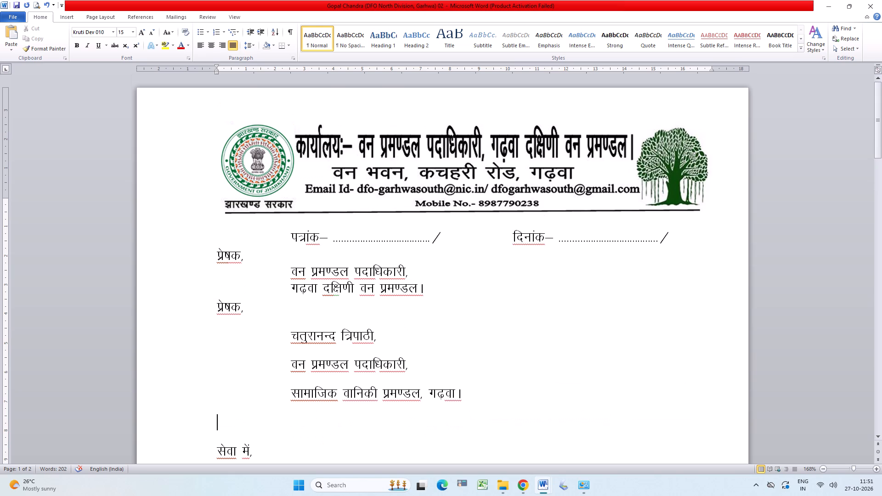
{"action": "scroll", "coordinate": [339, 313], "scroll_direction": "down", "scroll_amount": 1}
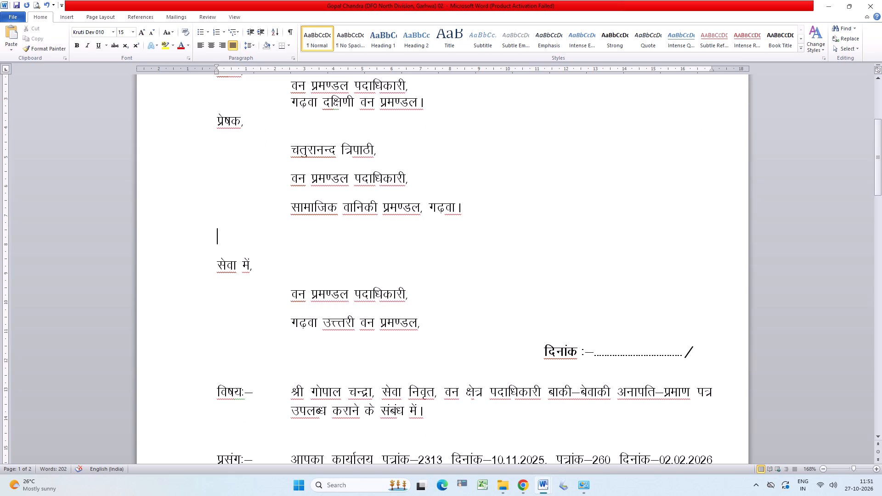
Delete the second sender block, from प्रेषक through सामाजिक वानिकी प्रमण्डल, गढ़वा।, along with the blank line left above सेवा में.
{"action": "left_click_drag", "start_coordinate": [217, 123], "coordinate": [461, 216]}
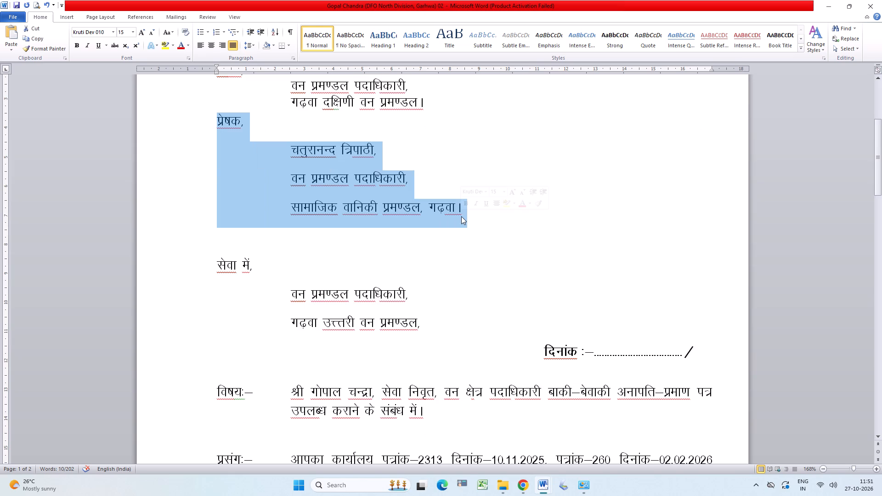
{"action": "key", "text": "Delete"}
{"action": "scroll", "coordinate": [457, 213], "scroll_direction": "up", "scroll_amount": 1}
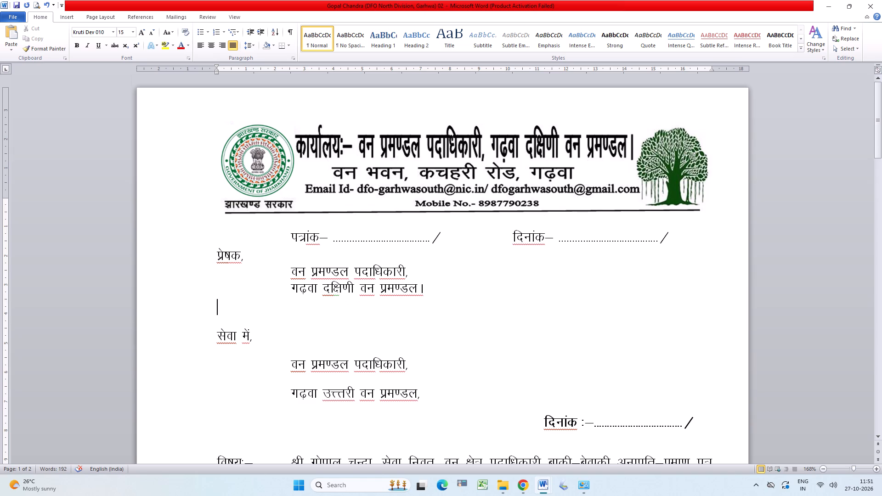
{"action": "key", "text": "BackSpace"}
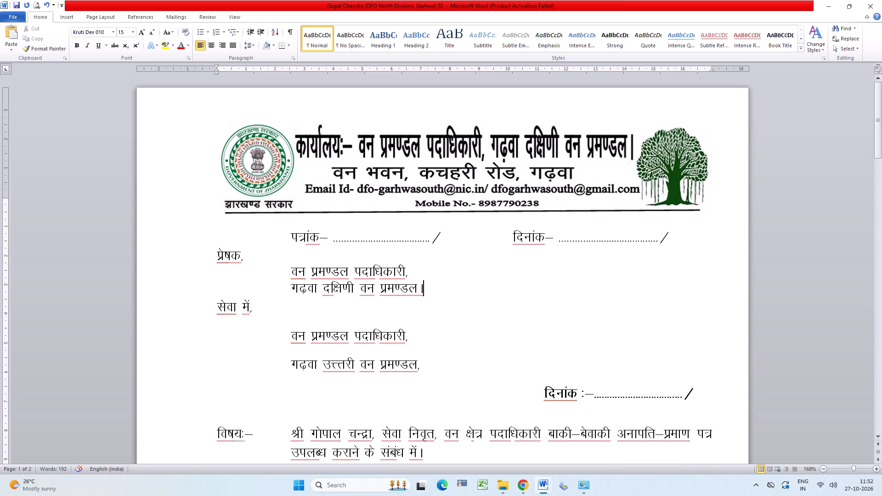
Remove the space after the recipient line वन प्रमण्डल पदाधिकारी, under सेवा में.
{"action": "left_click", "coordinate": [407, 340]}
{"action": "left_click", "coordinate": [254, 43]}
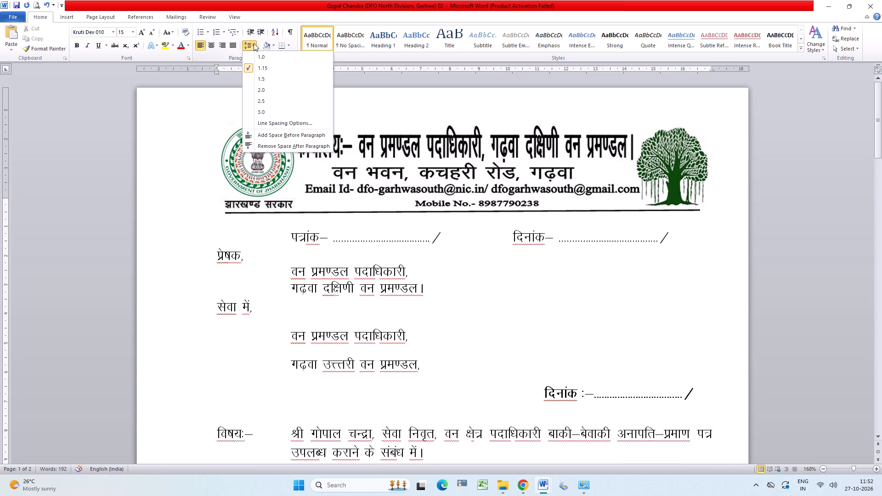
{"action": "left_click", "coordinate": [267, 145]}
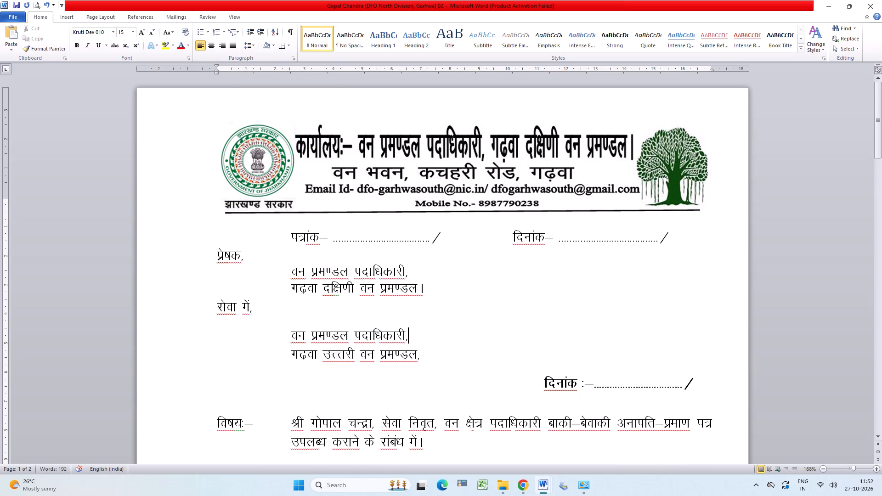
Correct the spelling of the division name in the recipient's second line to उत्तरी.
{"action": "left_click", "coordinate": [347, 353]}
{"action": "key", "text": "BackSpace"}
{"action": "key", "text": "l"}
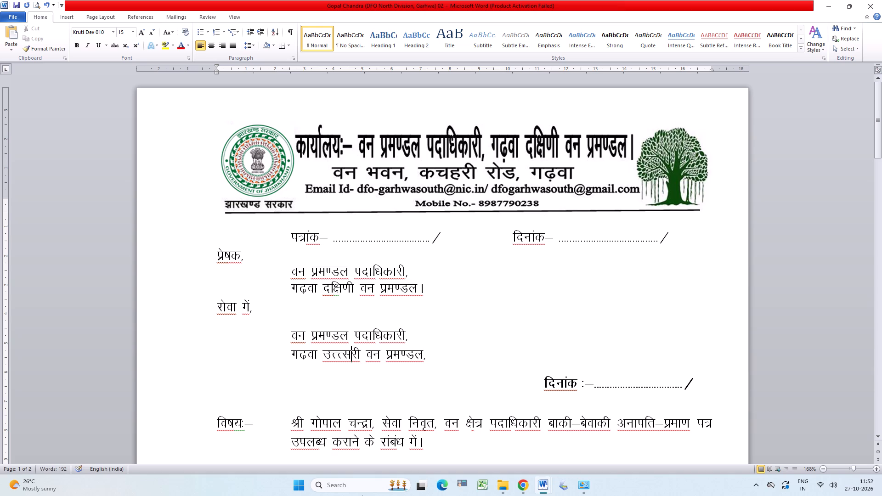
{"action": "key", "text": "BackSpace"}
{"action": "key", "text": "BackSpace"}
{"action": "key", "text": "k"}
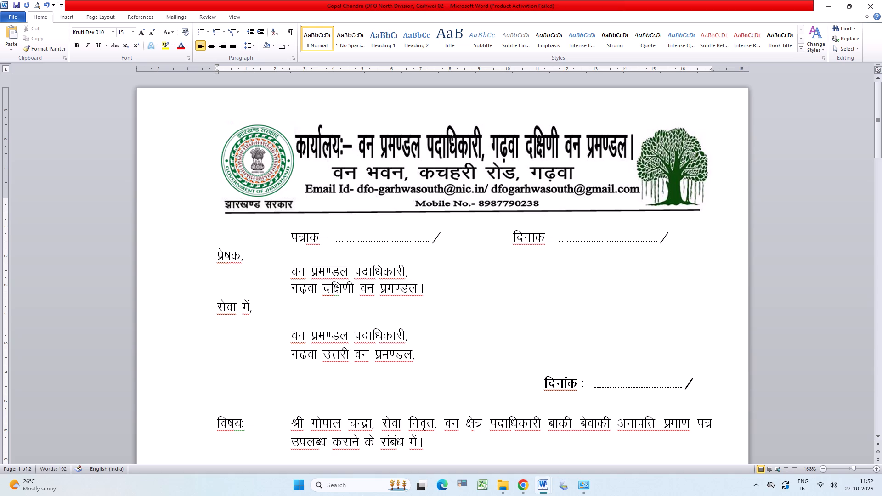
{"action": "left_click", "coordinate": [423, 355]}
Delete the extra दिनांक line below the recipient address together with its leading spacing and empty line.
{"action": "left_click_drag", "start_coordinate": [548, 384], "coordinate": [738, 375]}
{"action": "key", "text": "BackSpace"}
{"action": "key", "text": "BackSpace"}
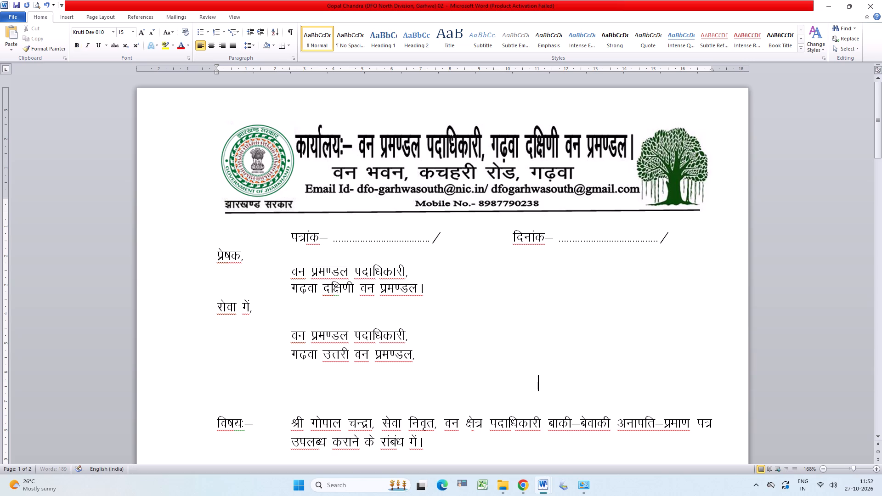
{"action": "key", "text": "BackSpace"}
{"action": "key", "text": "BackSpace"}
{"action": "key", "text": "BackSpace"}
{"action": "key", "text": "BackSpace"}
{"action": "key", "text": "BackSpace"}
{"action": "left_click_drag", "start_coordinate": [282, 379], "coordinate": [441, 379]}
{"action": "key", "text": "BackSpace"}
{"action": "key", "text": "BackSpace"}
{"action": "key", "text": "BackSpace"}
{"action": "key", "text": "BackSpace"}
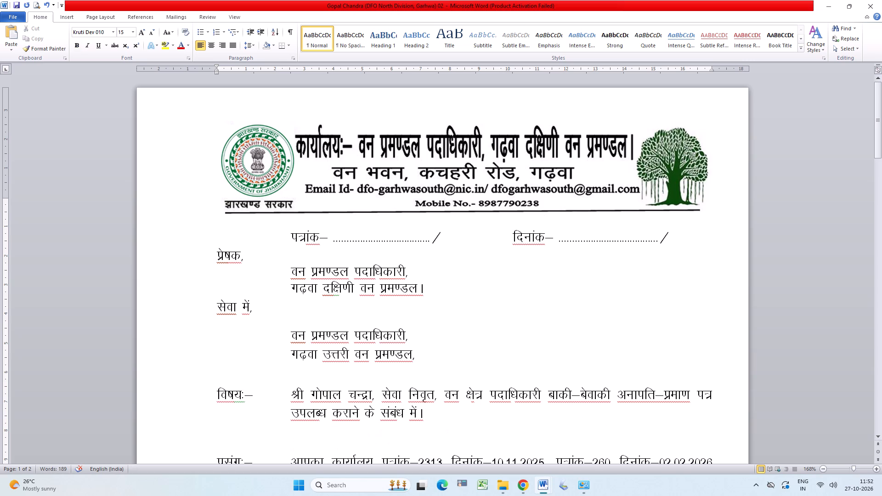
Remove the space after the recipient line गढ़वा उत्तरी वन प्रमण्डल.
{"action": "left_click", "coordinate": [405, 368]}
{"action": "left_click", "coordinate": [401, 368]}
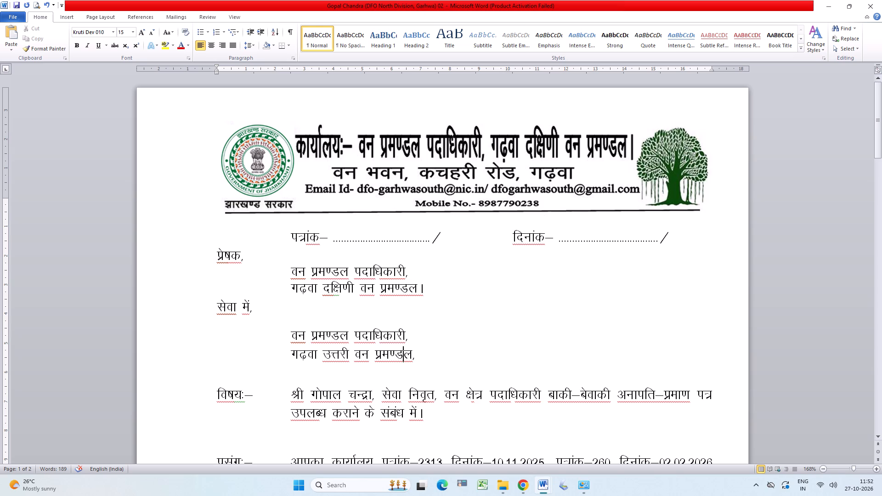
{"action": "left_click", "coordinate": [413, 356]}
{"action": "left_click", "coordinate": [413, 356]}
{"action": "key", "text": "Right"}
{"action": "left_click", "coordinate": [249, 44]}
{"action": "left_click", "coordinate": [276, 146]}
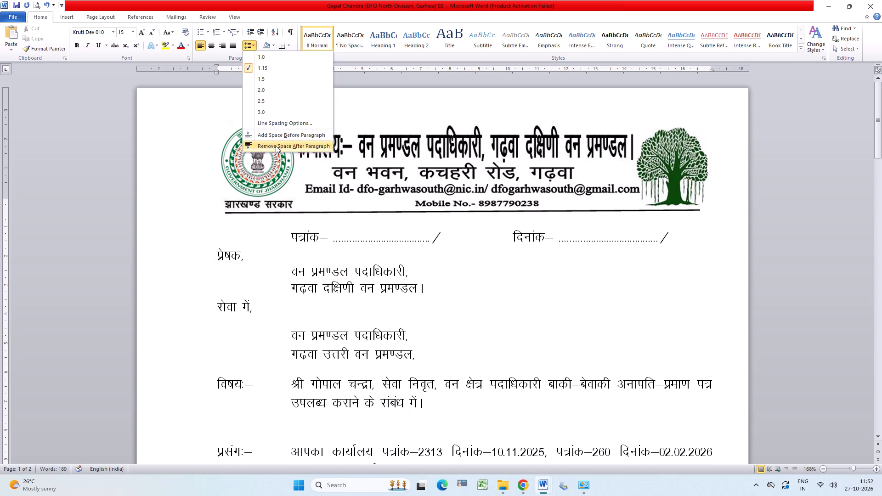
Replace the comma ending the गढ़वा उत्तरी वन प्रमण्डल line with a full stop (।) and save the document.
{"action": "key", "text": "BackSpace"}
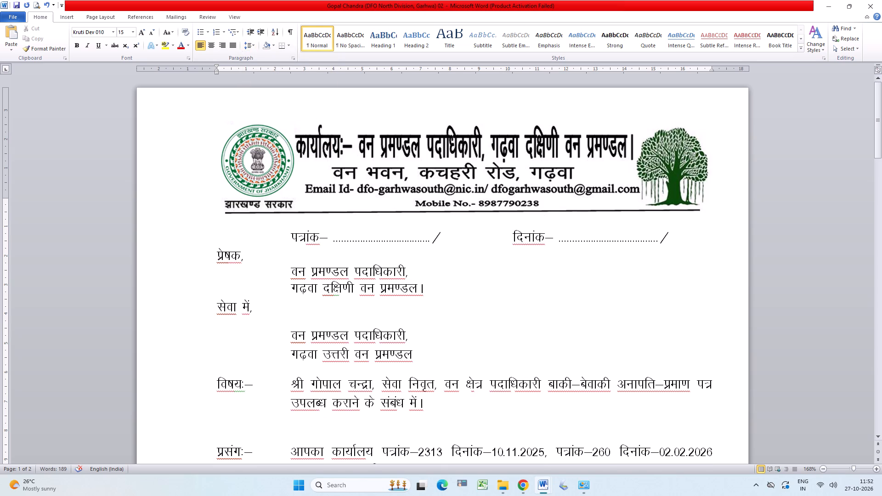
{"action": "key", "text": "shift+s"}
{"action": "key", "text": "shift+BackSpace"}
{"action": "key", "text": "shift+a"}
{"action": "key", "text": "ctrl+s"}
{"action": "key", "text": "ctrl+s"}
Delete the blank lines above प्रसंग and above महाशय, and save the document.
{"action": "scroll", "coordinate": [461, 399], "scroll_direction": "down", "scroll_amount": 1}
{"action": "left_click", "coordinate": [341, 240]}
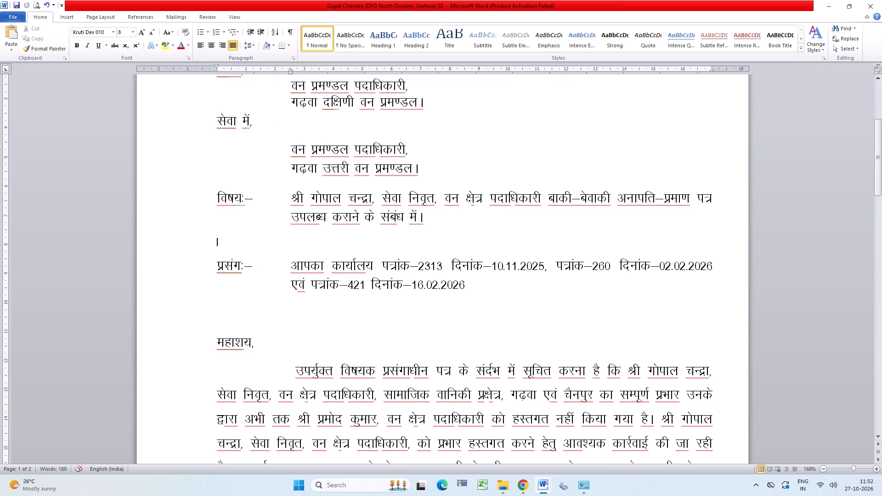
{"action": "key", "text": "Delete"}
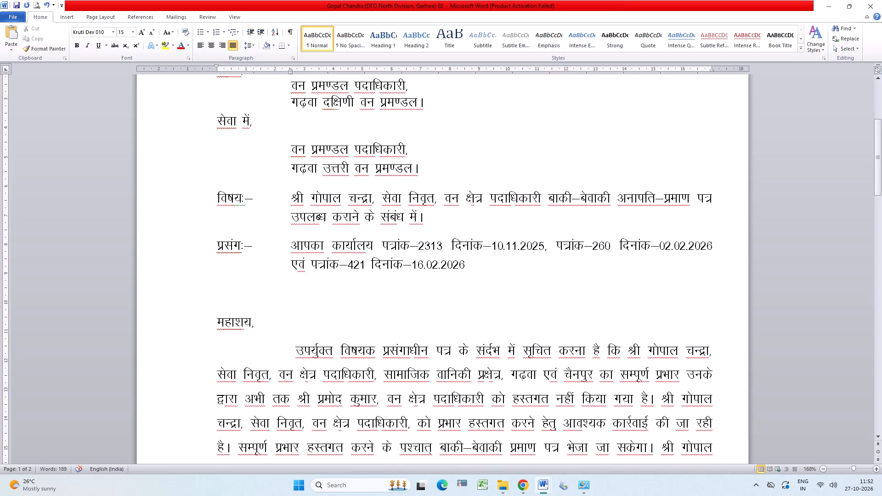
{"action": "left_click", "coordinate": [407, 282]}
{"action": "left_click", "coordinate": [274, 288]}
{"action": "key", "text": "Delete"}
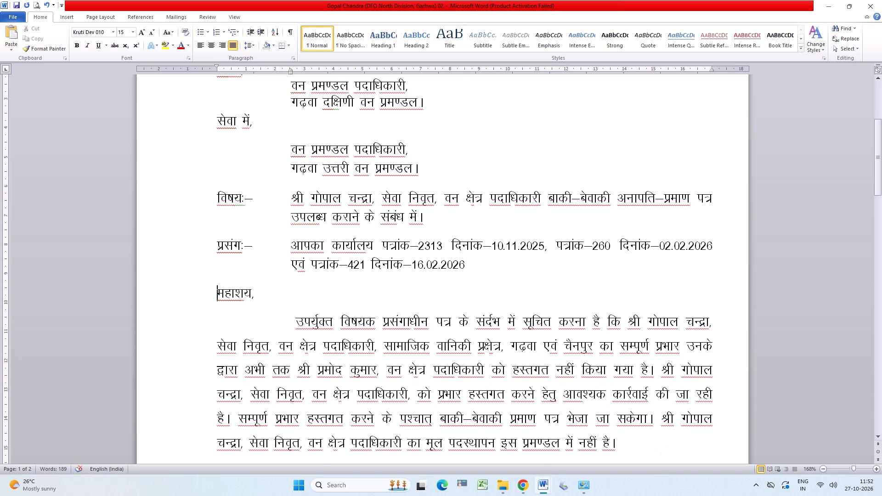
{"action": "scroll", "coordinate": [347, 299], "scroll_direction": "down", "scroll_amount": 1}
{"action": "scroll", "coordinate": [449, 283], "scroll_direction": "down", "scroll_amount": 1}
{"action": "scroll", "coordinate": [467, 283], "scroll_direction": "up", "scroll_amount": 2}
{"action": "key", "text": "ctrl+s"}
{"action": "key", "text": "ctrl+s"}
Place the insertion point at the end of the विषय text, after के संबंध में।.
{"action": "left_click", "coordinate": [423, 244]}
{"action": "key", "text": "Up"}
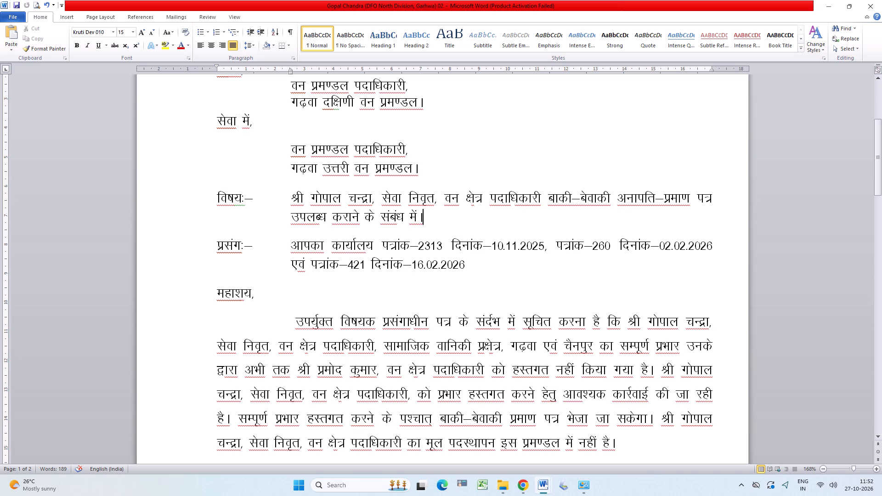
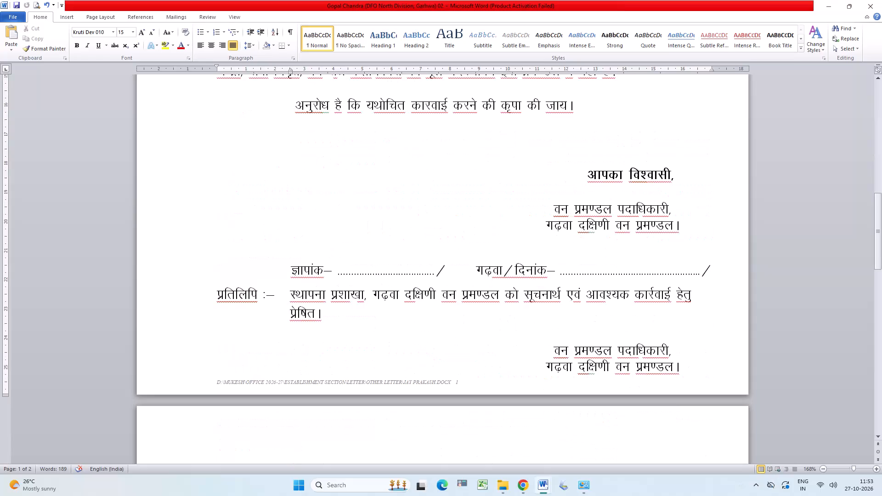
Delete सामाजिक वानिकी प्रक्षेत्र, गढ़वा एवं चैनपुर and its preceding comma from the body paragraph, leaving one space before का सम्पूर्ण प्रभार.
{"action": "scroll", "coordinate": [519, 319], "scroll_direction": "up", "scroll_amount": 2}
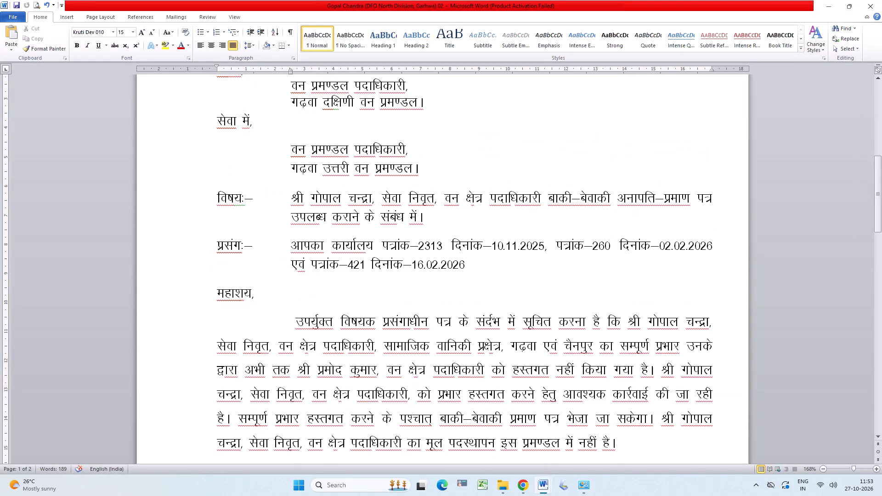
{"action": "scroll", "coordinate": [519, 319], "scroll_direction": "down", "scroll_amount": 1}
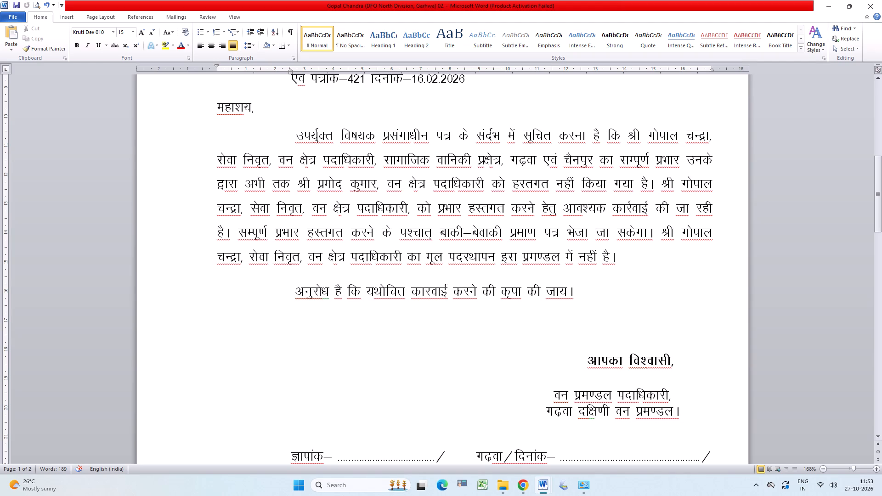
{"action": "left_click_drag", "start_coordinate": [384, 158], "coordinate": [467, 155]}
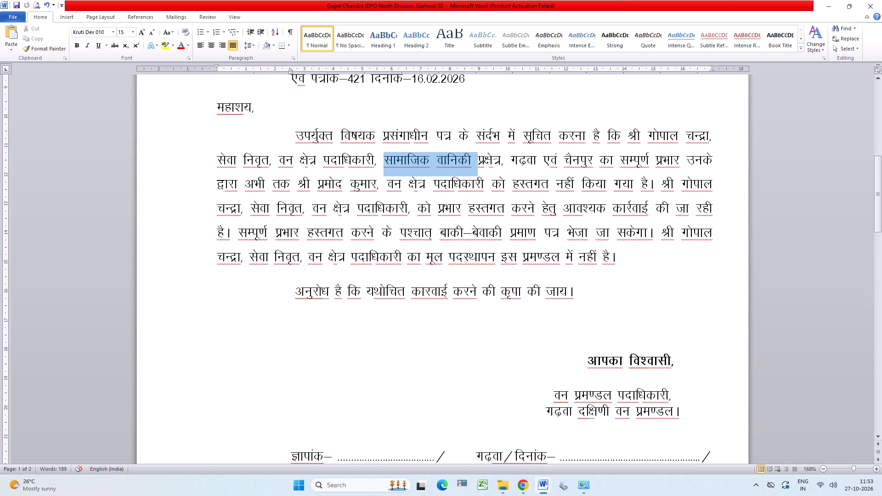
{"action": "left_click_drag", "start_coordinate": [467, 155], "coordinate": [500, 163]}
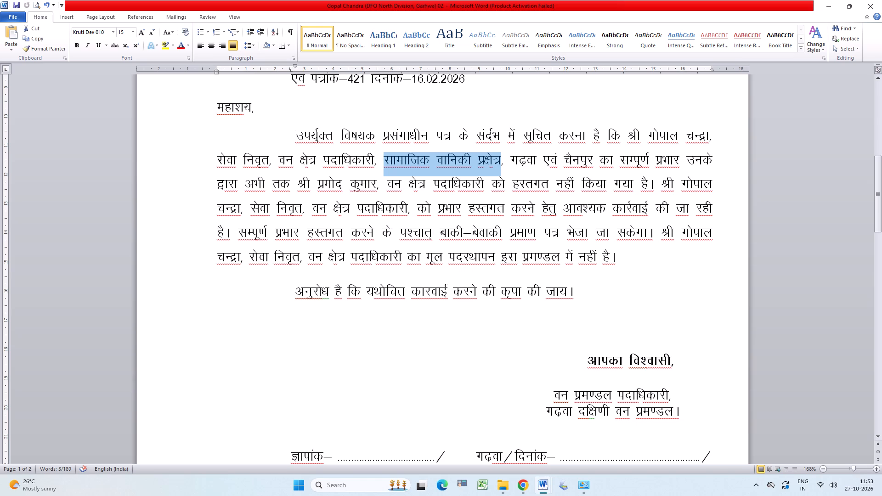
{"action": "key", "text": "ctrl+shift+Right"}
{"action": "key", "text": "ctrl+shift+Right"}
{"action": "key", "text": "ctrl+shift+Right"}
{"action": "key", "text": "ctrl+shift+Right"}
{"action": "key", "text": "ctrl+shift+Right"}
{"action": "key", "text": "ctrl+shift+Right"}
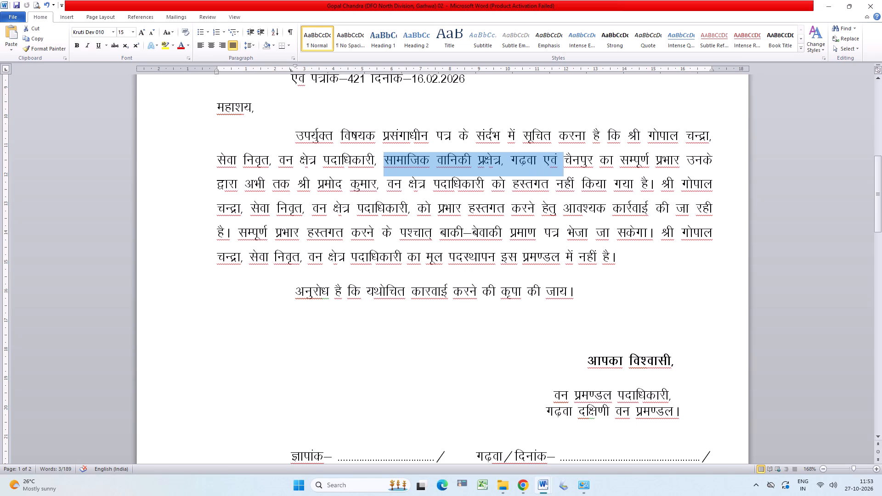
{"action": "key", "text": "ctrl+shift+Right"}
{"action": "key", "text": "ctrl+shift+Right"}
{"action": "key", "text": "ctrl+shift+Left"}
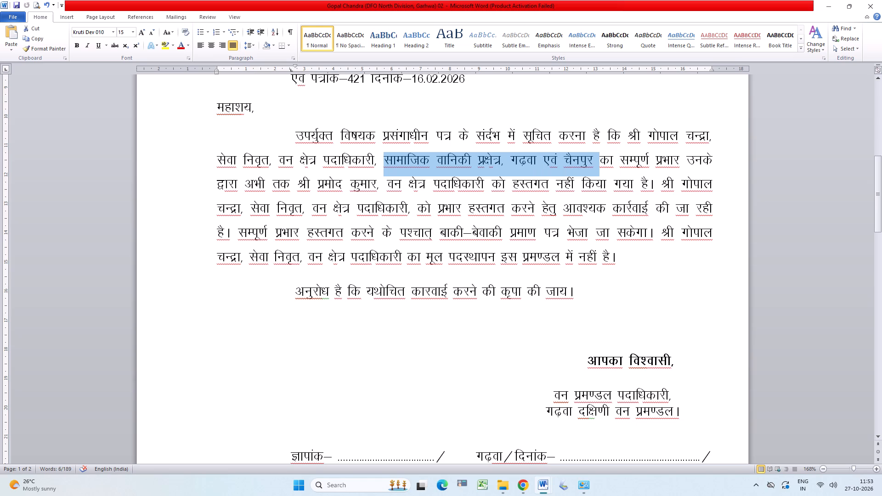
{"action": "key", "text": "BackSpace"}
{"action": "key", "text": "BackSpace"}
{"action": "key", "text": "BackSpace"}
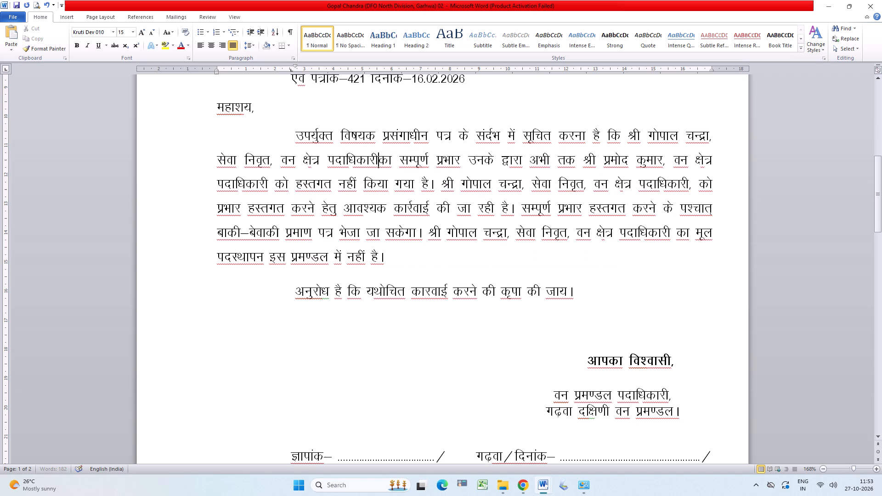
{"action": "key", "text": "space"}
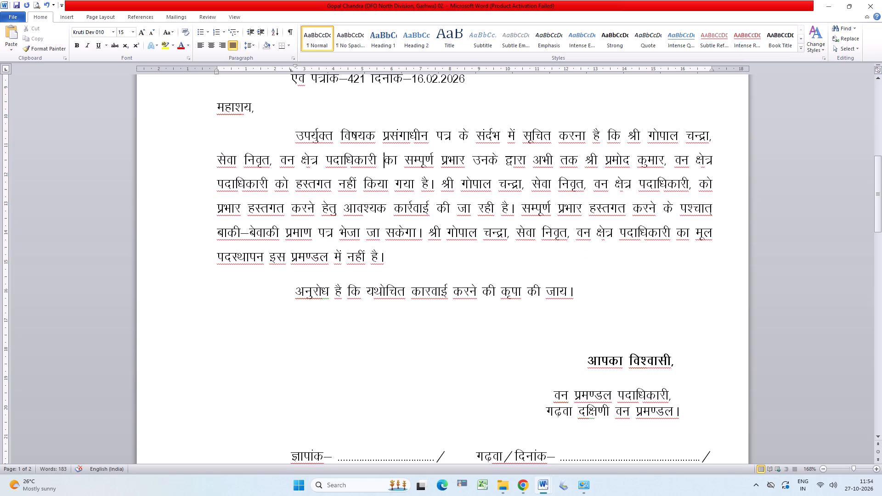
Insert द्वारा कुटकू वन प्रक्षेत्र एवं रंका पश्चिमी वन प्रक्षेत्र before का सम्पूर्ण प्रभार in the body paragraph.
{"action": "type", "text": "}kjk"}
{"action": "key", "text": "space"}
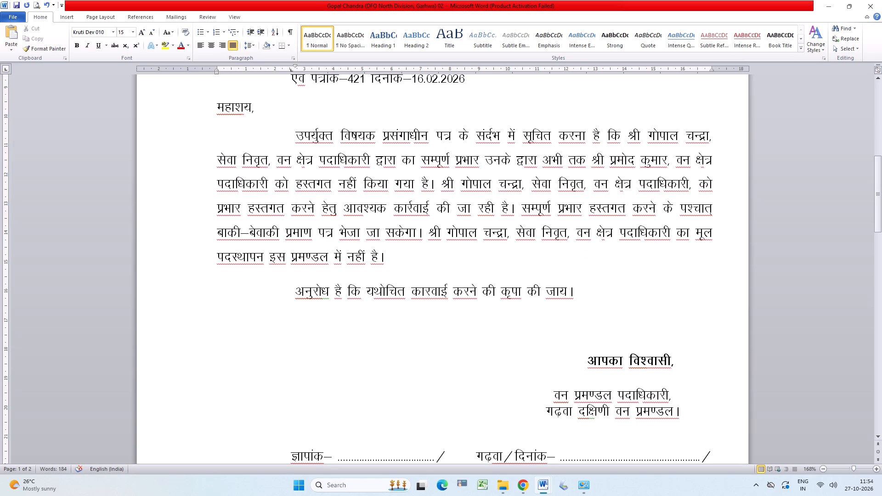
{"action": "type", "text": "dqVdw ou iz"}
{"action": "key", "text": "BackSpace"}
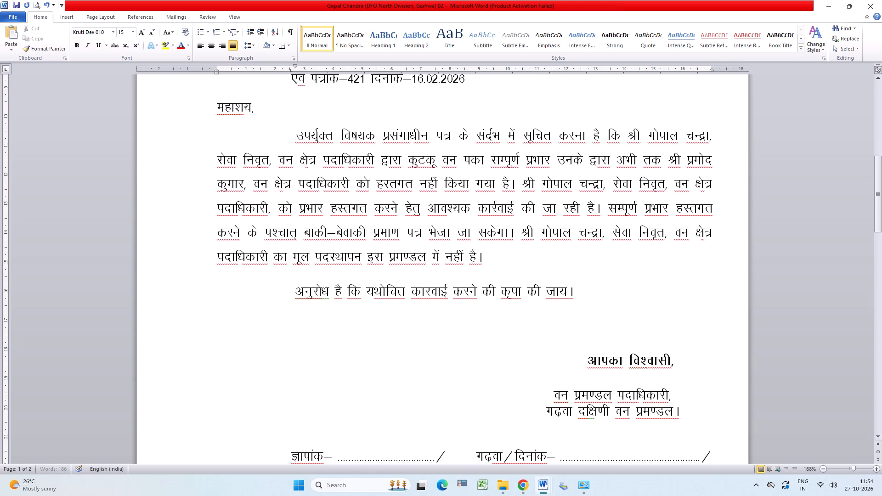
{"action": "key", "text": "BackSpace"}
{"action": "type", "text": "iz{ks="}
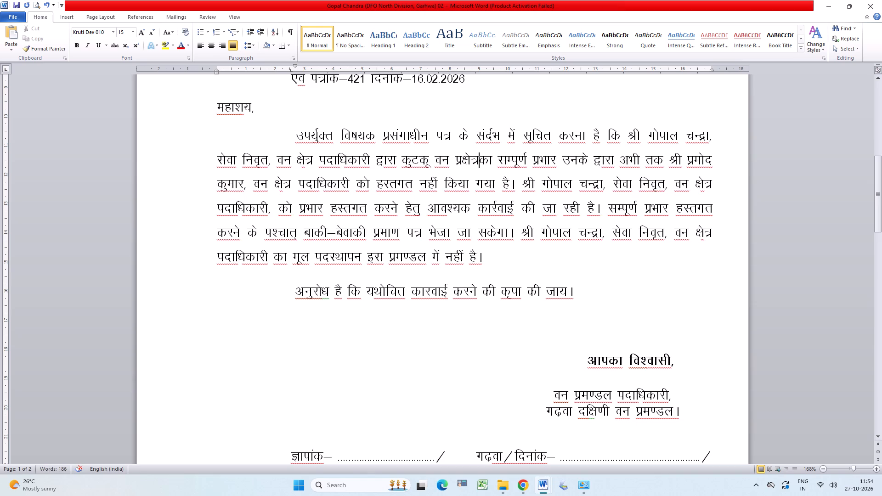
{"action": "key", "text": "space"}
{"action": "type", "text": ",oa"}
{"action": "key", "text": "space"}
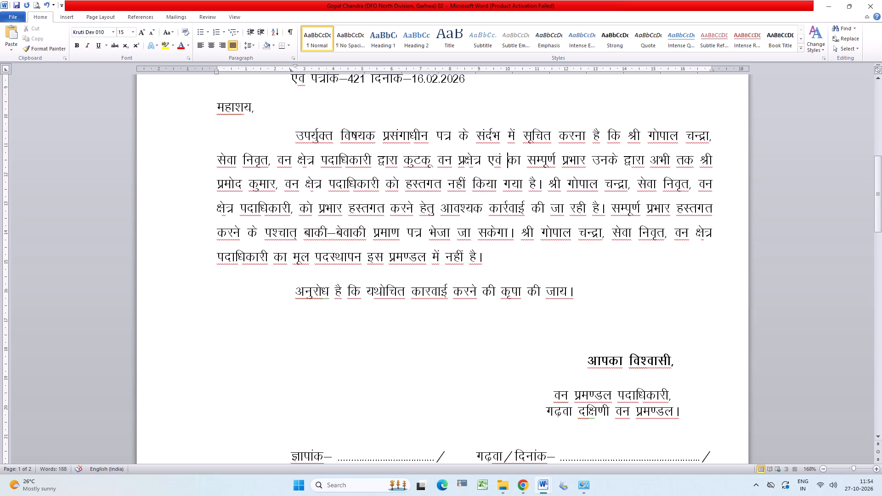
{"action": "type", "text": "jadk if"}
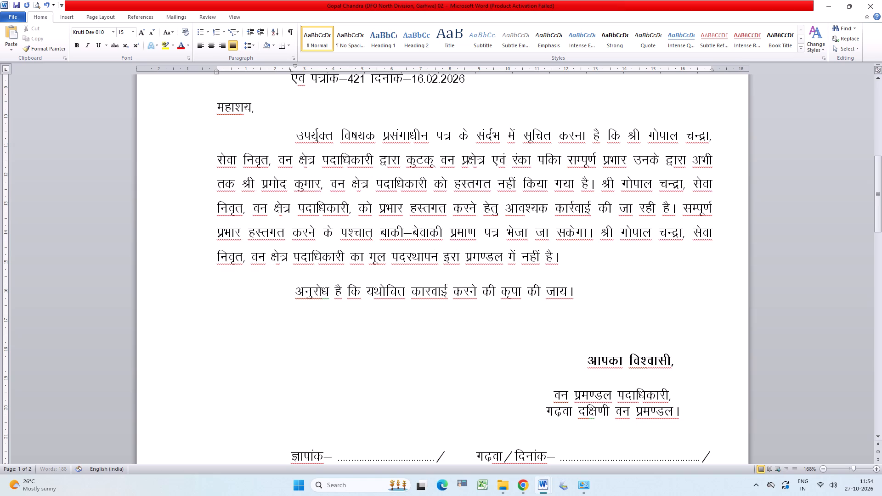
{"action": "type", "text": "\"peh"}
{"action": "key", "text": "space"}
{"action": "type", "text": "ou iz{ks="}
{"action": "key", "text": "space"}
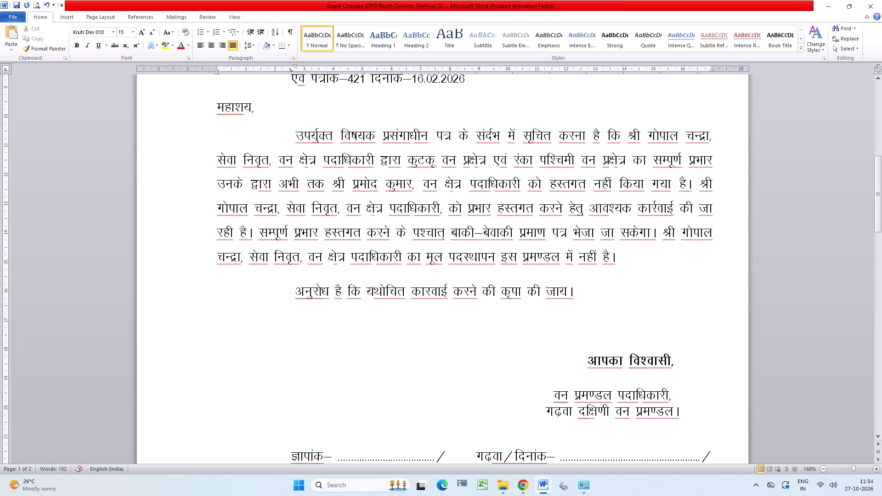
Replace the charge-receiving officer's name after अभी तक श्री in the body paragraph with the new officer's name.
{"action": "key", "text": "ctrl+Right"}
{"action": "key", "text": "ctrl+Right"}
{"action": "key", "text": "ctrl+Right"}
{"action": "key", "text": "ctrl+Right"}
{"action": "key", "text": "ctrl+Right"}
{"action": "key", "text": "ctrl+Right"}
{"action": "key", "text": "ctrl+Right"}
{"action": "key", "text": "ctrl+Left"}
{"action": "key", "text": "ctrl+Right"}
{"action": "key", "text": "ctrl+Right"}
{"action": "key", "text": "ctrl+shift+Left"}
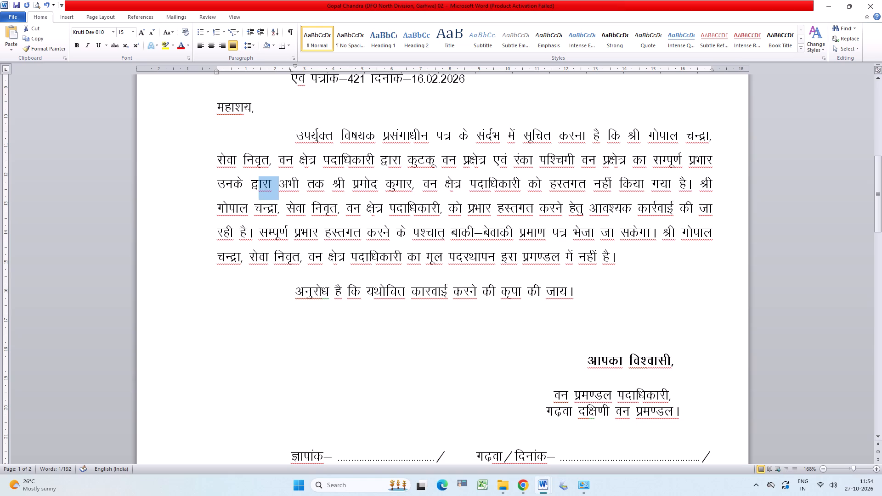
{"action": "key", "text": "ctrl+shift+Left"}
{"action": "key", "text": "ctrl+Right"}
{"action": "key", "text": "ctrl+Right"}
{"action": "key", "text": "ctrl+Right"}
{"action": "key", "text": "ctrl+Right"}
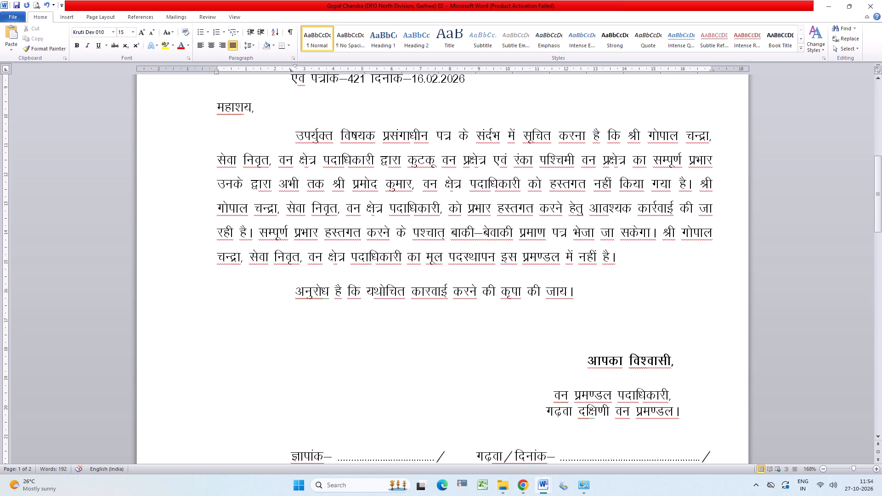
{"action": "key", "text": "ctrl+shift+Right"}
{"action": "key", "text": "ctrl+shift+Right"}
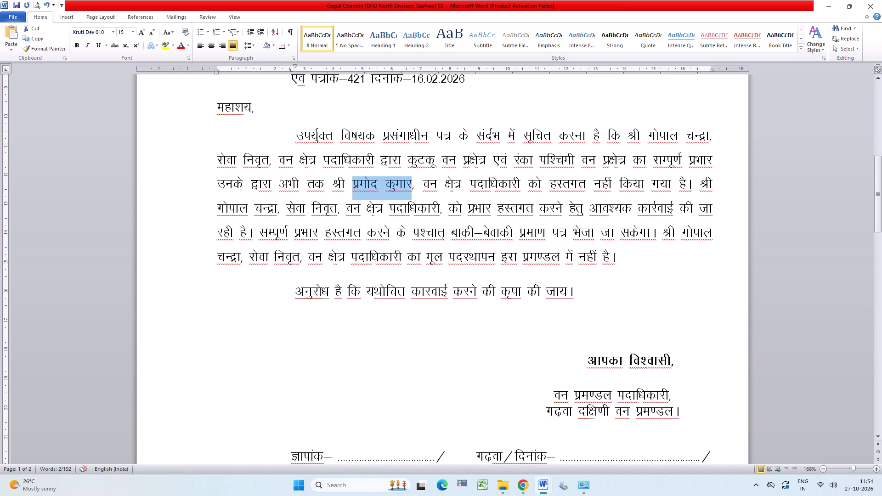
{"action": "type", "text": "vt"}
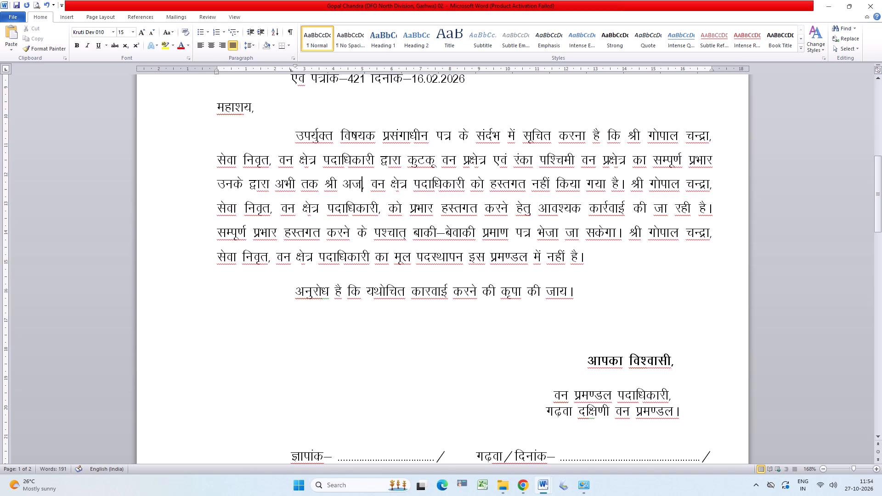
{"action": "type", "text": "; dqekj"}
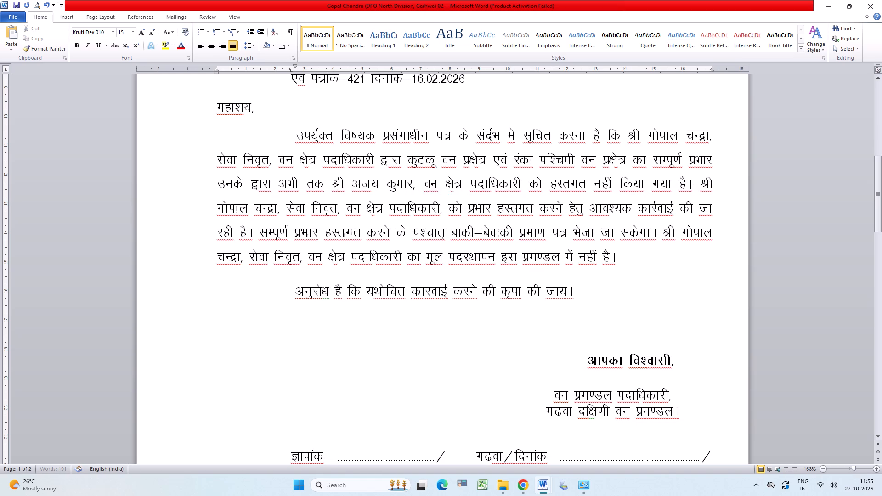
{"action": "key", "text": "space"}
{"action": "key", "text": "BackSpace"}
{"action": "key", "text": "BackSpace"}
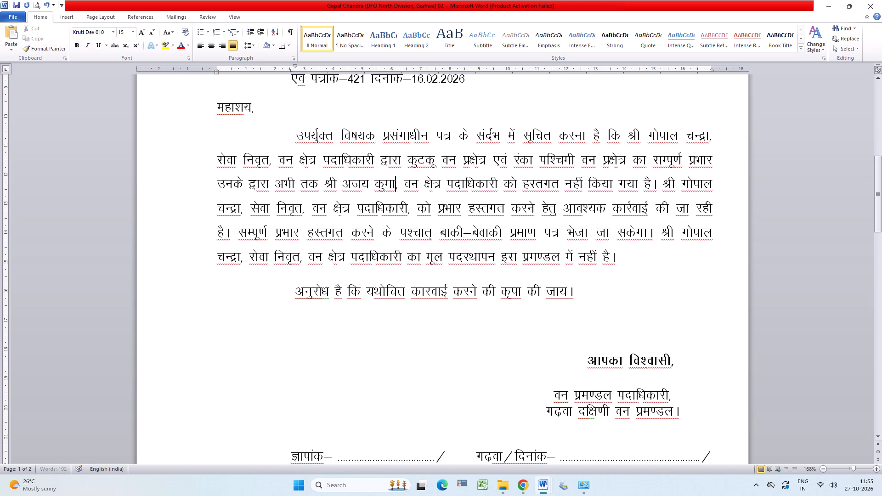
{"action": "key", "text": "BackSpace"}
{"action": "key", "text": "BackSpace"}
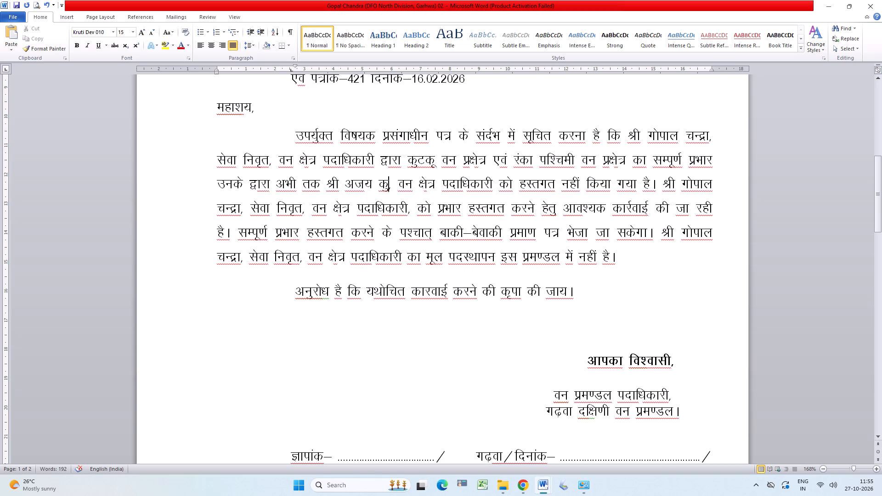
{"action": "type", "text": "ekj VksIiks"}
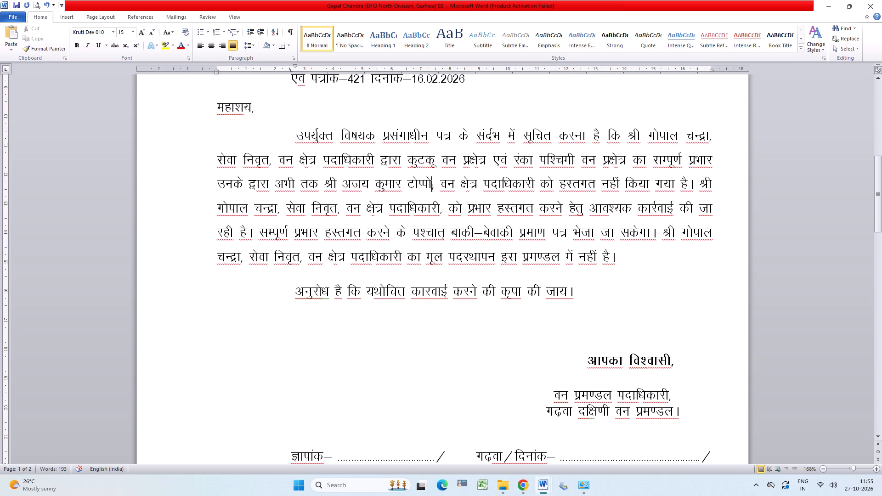
Proofread the rest of the first body sentence, from वन क्षेत्र पदाधिकारी को हस्तगत to नहीं किया गया है।.
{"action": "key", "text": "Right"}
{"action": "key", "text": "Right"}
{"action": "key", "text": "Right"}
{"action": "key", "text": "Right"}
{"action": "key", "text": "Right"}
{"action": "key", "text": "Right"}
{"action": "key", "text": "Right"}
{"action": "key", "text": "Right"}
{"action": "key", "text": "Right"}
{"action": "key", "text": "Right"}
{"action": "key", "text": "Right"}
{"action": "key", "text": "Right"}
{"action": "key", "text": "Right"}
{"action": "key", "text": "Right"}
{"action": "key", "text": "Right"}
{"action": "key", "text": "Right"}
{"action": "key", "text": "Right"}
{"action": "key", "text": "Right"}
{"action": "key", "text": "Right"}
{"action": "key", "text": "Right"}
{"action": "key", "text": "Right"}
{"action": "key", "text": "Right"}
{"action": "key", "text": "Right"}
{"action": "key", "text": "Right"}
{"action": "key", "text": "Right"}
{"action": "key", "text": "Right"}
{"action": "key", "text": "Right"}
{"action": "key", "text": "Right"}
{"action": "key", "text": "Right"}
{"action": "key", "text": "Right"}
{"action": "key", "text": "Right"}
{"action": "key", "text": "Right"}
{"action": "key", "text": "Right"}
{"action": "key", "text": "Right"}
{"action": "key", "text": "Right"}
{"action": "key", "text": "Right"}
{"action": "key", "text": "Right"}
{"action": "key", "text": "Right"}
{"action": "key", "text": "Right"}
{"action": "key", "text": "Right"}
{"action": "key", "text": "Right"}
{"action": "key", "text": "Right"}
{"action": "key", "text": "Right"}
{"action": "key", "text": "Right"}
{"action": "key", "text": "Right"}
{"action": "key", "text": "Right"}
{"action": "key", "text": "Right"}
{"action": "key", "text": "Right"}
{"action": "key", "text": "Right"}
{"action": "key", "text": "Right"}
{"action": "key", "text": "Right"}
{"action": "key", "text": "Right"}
Proofread the second body sentence about को प्रभार हस्तगत करने हेतु आवश्यक कार्रवाई.
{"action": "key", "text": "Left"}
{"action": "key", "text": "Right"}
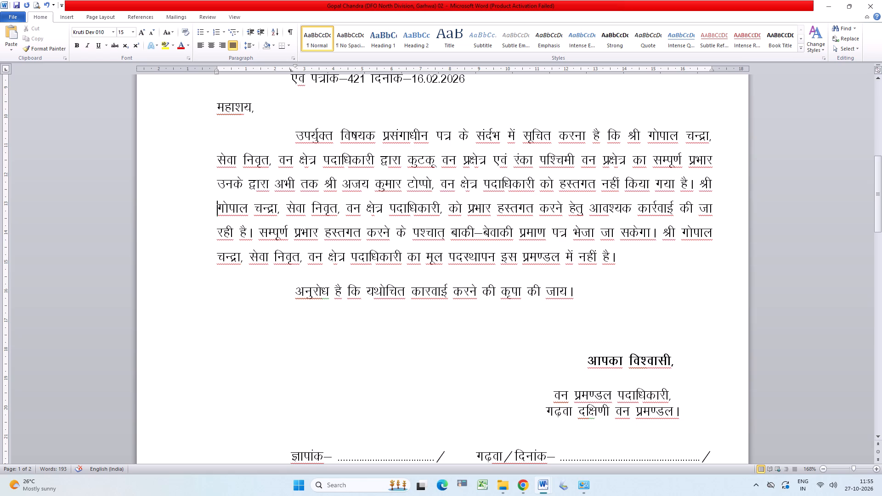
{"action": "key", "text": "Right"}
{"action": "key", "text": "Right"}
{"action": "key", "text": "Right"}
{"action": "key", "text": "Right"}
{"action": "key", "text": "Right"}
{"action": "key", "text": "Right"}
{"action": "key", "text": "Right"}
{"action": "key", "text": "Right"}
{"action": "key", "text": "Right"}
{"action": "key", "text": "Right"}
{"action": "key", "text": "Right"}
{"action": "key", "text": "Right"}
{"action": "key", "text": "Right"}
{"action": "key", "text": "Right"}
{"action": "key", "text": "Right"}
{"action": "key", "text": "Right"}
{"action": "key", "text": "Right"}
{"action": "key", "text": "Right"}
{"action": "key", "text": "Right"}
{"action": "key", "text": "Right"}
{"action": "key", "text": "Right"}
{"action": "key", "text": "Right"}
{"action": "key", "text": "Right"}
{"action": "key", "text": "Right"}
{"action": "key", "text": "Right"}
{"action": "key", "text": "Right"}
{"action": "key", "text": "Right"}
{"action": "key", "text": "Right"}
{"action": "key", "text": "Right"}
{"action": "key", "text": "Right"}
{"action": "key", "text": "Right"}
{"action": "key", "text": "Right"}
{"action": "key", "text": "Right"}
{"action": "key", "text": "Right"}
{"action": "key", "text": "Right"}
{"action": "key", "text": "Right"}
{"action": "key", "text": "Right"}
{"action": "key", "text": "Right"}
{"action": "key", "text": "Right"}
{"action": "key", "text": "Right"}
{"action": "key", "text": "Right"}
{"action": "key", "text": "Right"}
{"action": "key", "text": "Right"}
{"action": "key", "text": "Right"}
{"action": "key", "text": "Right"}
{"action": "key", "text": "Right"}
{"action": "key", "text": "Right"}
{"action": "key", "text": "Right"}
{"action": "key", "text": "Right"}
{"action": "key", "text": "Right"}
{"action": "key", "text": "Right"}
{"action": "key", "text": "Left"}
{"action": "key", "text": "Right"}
Change करने to कराने in the body phrase सम्पूर्ण प्रभार हस्तगत करने के पश्चात्.
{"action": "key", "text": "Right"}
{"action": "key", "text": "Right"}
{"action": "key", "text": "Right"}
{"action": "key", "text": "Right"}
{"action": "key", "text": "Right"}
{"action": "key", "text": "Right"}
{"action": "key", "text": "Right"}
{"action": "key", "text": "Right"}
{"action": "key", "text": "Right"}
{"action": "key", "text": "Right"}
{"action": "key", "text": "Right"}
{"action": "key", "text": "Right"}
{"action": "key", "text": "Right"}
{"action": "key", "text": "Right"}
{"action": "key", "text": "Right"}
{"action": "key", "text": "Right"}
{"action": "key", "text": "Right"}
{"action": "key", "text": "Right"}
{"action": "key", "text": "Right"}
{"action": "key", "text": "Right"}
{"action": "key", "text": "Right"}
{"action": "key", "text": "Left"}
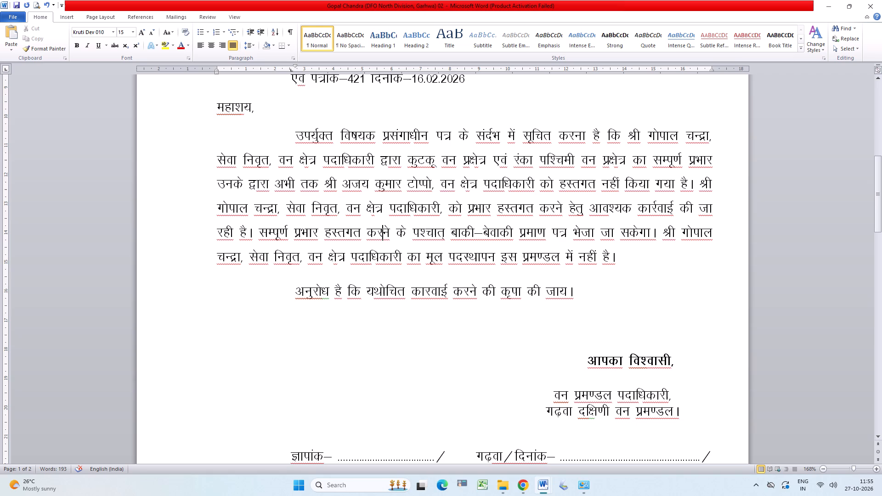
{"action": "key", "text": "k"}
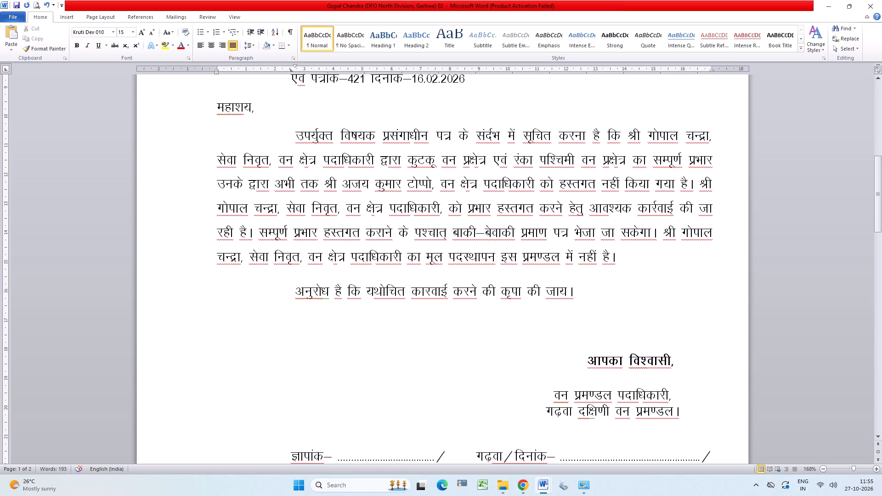
Proofread the third body sentence from के पश्चात् through बाकी–बेवाकी प्रमाण पत्र भेजा.
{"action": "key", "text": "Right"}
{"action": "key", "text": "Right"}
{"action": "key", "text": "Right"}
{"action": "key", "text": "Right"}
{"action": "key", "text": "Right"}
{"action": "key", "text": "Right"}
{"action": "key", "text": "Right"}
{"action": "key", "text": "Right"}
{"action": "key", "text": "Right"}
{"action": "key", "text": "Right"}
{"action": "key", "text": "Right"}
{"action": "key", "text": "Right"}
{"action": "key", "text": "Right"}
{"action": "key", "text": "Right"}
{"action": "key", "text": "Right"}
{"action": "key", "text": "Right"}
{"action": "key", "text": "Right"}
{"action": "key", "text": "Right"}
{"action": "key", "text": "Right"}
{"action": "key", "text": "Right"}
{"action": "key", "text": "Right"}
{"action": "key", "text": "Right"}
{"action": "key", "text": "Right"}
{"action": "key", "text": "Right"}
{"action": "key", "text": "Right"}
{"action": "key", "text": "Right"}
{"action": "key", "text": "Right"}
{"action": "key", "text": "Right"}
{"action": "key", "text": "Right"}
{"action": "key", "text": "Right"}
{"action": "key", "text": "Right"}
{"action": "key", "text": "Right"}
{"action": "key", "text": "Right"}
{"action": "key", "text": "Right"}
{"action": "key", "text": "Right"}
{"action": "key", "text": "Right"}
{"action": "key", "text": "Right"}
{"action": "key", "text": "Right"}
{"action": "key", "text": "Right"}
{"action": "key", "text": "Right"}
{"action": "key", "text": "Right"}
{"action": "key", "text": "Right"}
Replace भेजा जा सकेगा। after बाकी–बेवाकी प्रमाण पत्र with निर्गत किया जायेगा।.
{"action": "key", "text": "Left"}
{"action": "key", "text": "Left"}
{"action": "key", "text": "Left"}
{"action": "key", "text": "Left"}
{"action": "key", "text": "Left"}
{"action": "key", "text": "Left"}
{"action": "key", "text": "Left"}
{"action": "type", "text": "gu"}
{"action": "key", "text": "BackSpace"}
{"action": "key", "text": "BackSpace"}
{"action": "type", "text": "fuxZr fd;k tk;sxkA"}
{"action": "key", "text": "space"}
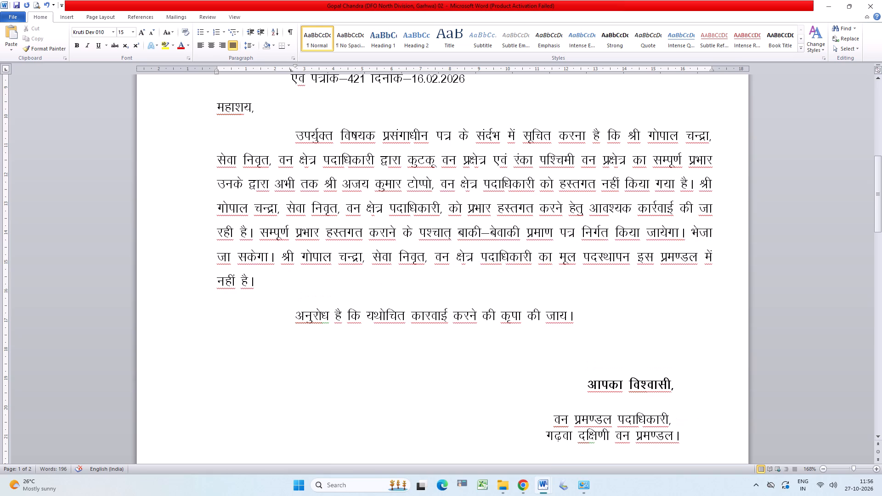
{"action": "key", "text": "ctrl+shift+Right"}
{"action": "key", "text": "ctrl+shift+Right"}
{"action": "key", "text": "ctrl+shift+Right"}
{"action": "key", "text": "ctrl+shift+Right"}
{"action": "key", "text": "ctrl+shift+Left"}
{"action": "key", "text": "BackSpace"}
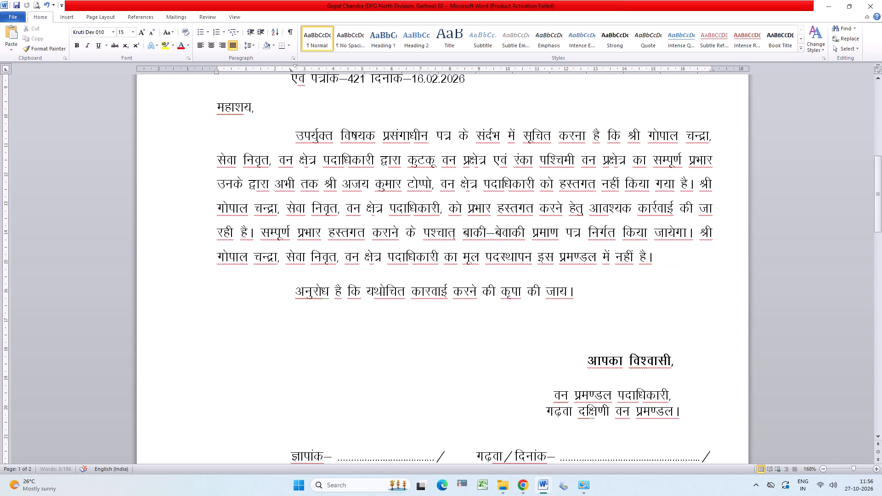
Proofread the last body sentence about the officer's मूल पदस्थापन इस प्रमण्डल में नहीं है।.
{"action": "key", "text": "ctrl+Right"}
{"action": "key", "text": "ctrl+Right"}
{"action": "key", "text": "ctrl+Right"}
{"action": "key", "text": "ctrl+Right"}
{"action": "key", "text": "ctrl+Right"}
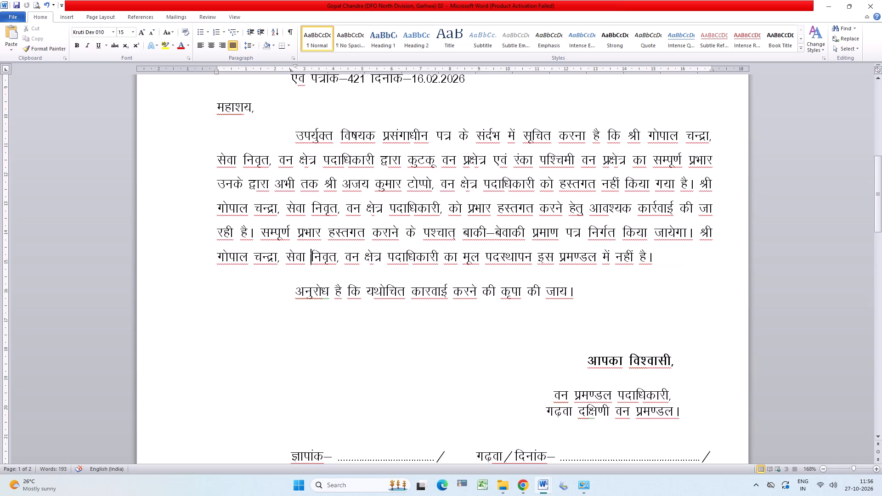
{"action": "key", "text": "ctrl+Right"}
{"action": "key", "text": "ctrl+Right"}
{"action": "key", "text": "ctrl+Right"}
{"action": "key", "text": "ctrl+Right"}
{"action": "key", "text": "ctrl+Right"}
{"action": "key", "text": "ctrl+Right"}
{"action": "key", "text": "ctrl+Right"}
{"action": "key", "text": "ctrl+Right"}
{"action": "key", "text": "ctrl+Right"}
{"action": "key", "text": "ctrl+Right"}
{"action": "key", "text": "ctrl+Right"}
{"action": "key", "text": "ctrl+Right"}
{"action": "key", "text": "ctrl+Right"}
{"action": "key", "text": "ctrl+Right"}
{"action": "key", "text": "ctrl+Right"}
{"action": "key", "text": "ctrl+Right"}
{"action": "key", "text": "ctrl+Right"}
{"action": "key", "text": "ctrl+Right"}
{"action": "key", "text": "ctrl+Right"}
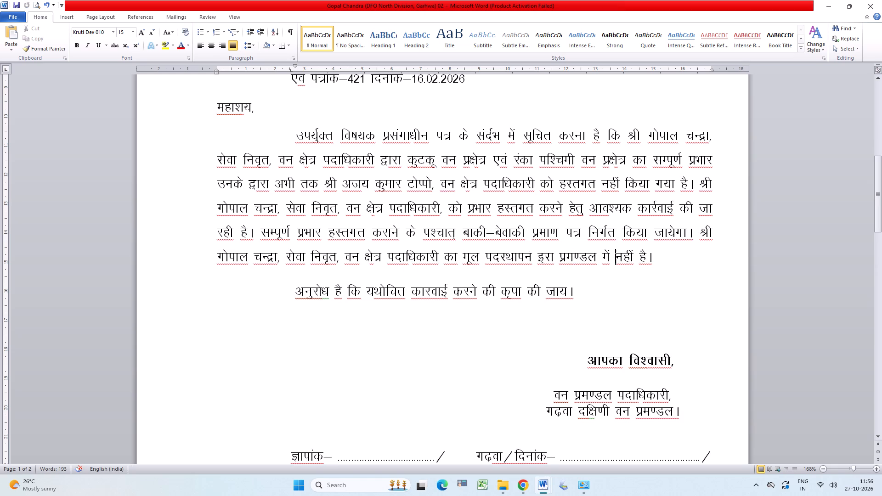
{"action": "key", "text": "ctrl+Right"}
Save the letter.
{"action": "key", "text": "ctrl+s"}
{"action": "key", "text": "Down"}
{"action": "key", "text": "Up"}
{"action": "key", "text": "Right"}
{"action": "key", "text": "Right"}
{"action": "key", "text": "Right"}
Reword किया जायेगा after निर्गत as करने की कार्रवाई की जायेगी and save the letter.
{"action": "left_click_drag", "start_coordinate": [621, 231], "coordinate": [647, 232]}
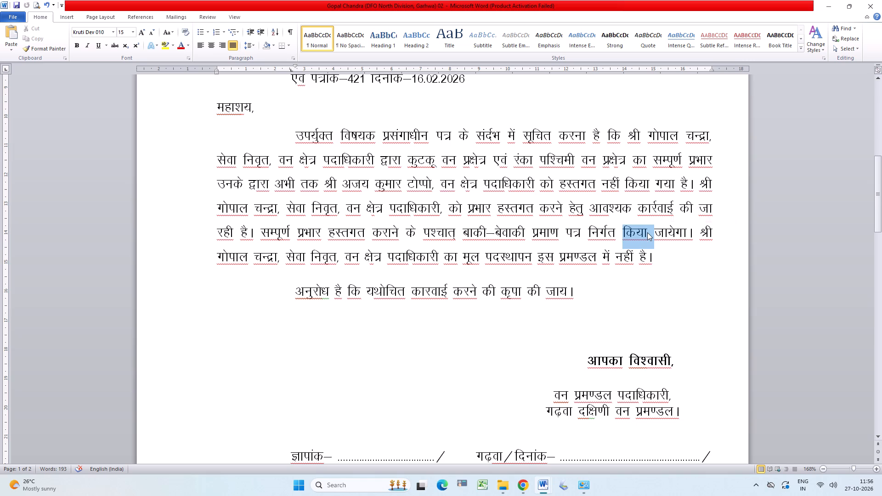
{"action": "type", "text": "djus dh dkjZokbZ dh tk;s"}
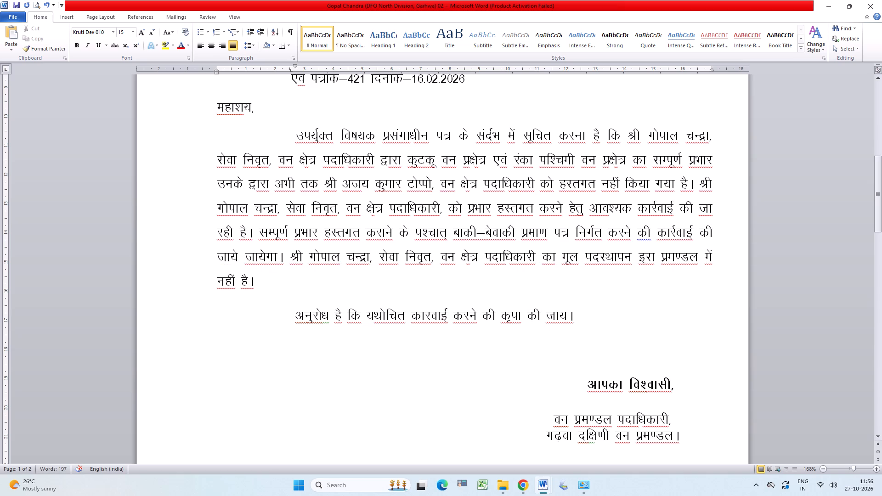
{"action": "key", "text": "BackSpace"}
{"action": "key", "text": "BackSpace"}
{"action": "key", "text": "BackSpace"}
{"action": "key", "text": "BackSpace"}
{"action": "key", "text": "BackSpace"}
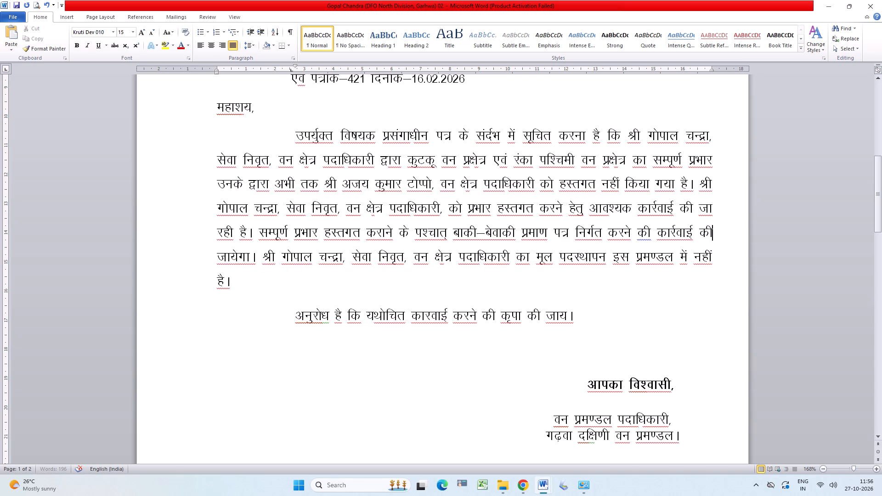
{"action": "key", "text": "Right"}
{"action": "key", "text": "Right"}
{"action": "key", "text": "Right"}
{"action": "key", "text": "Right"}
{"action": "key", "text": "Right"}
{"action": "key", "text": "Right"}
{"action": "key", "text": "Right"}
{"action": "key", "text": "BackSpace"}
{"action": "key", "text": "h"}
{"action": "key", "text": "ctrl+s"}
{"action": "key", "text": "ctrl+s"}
Remove the space after the main body paragraph, above the अनुरोध है line.
{"action": "left_click", "coordinate": [252, 283]}
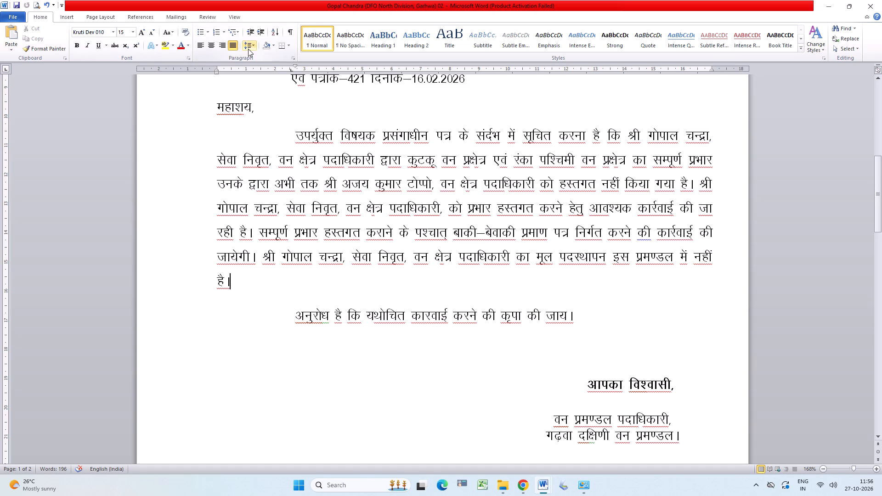
{"action": "left_click", "coordinate": [255, 44]}
{"action": "left_click", "coordinate": [275, 147]}
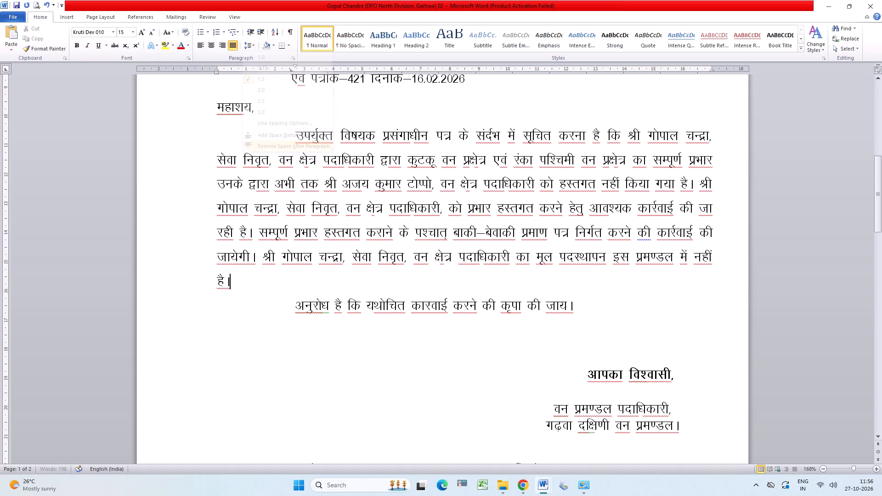
{"action": "key", "text": "Down"}
{"action": "key", "text": "Up"}
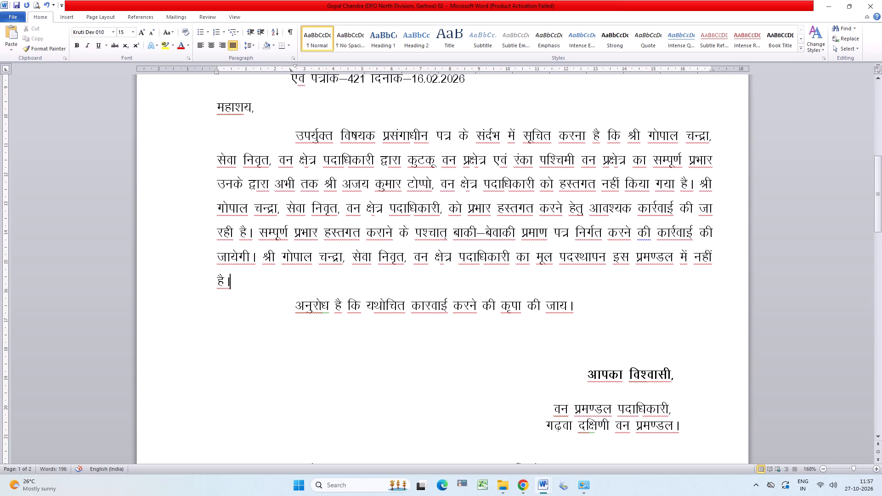
Remove the bold formatting from the closing line आपका विश्वासी,.
{"action": "left_click", "coordinate": [513, 395]}
{"action": "scroll", "coordinate": [660, 325], "scroll_direction": "down", "scroll_amount": 1}
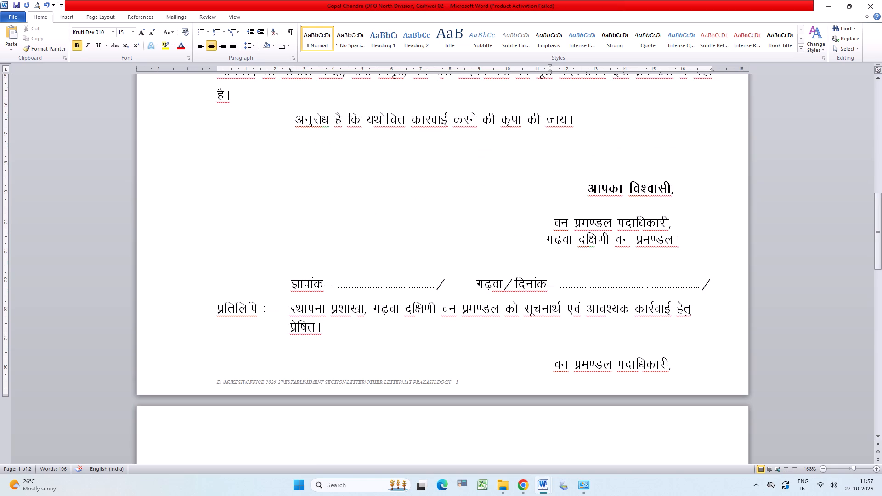
{"action": "left_click_drag", "start_coordinate": [592, 187], "coordinate": [699, 194]}
{"action": "key", "text": "ctrl+b"}
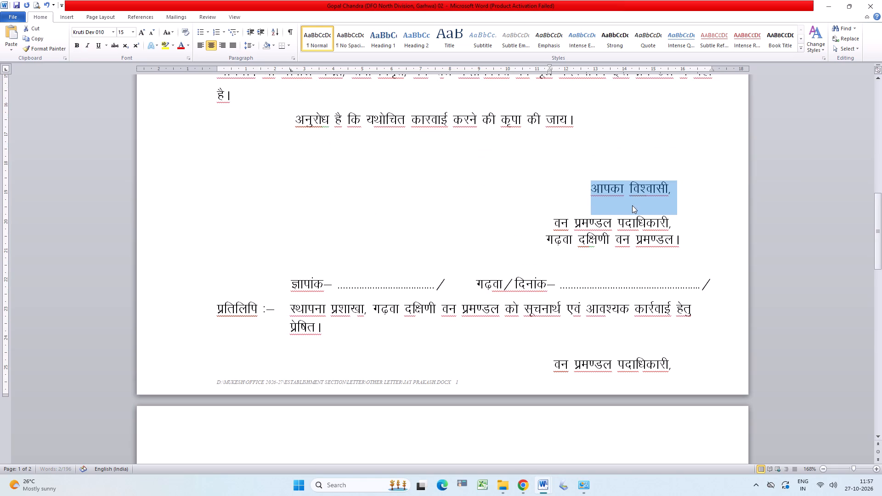
Left-align the closing line आपका विश्वासी, and shift it with three leading spaces.
{"action": "left_click", "coordinate": [582, 186]}
{"action": "key", "text": "BackSpace"}
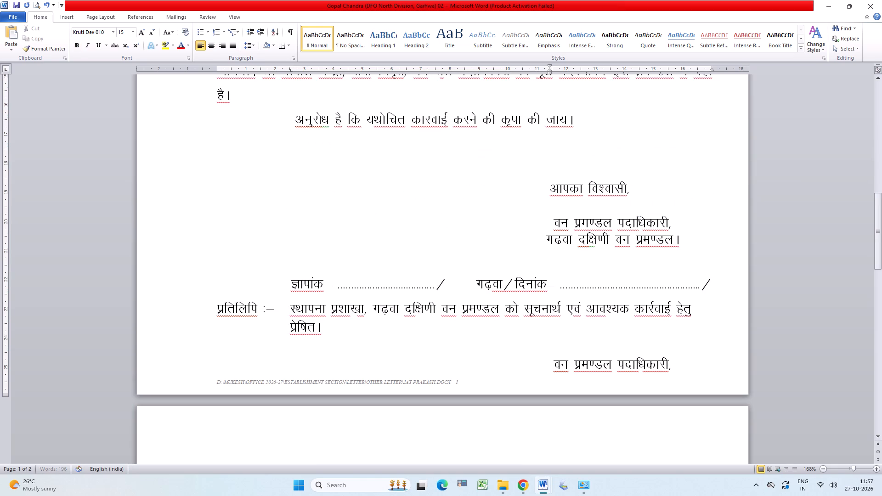
{"action": "key", "text": "ctrl+e"}
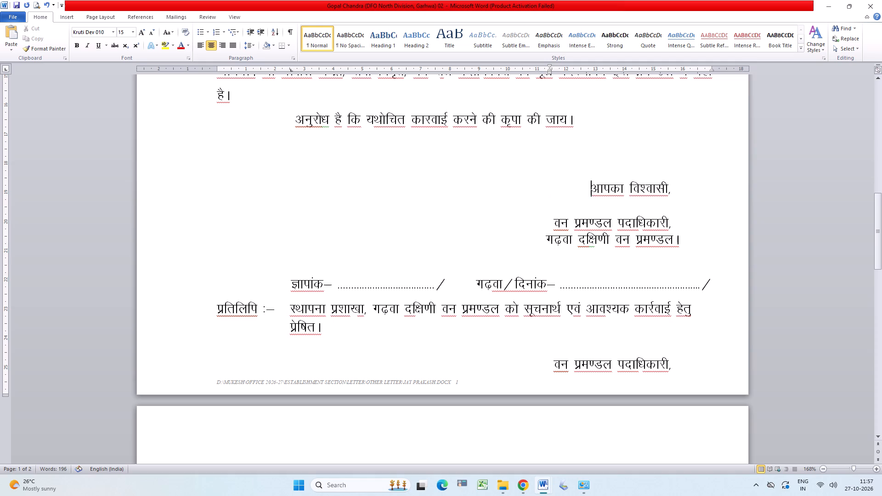
{"action": "key", "text": "BackSpace"}
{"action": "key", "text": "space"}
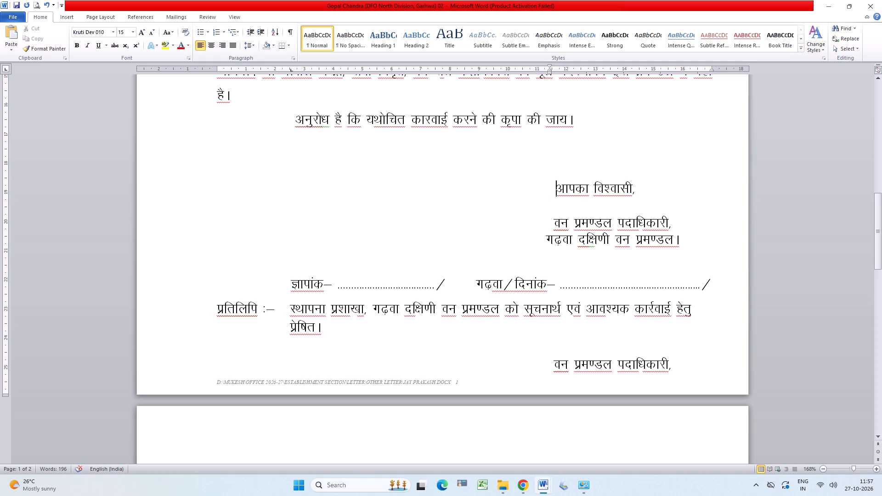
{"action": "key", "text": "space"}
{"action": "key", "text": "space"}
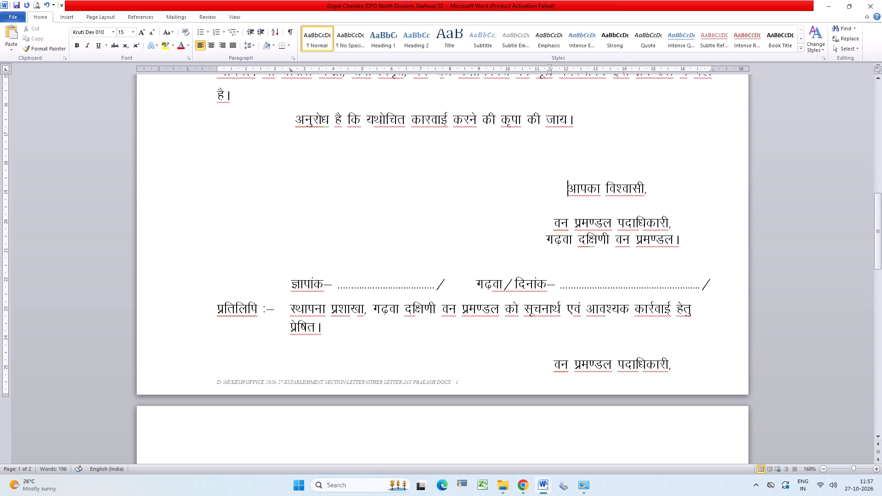
Delete the blank line above आपका विश्वासी, and save the letter.
{"action": "key", "text": "Up"}
{"action": "key", "text": "Delete"}
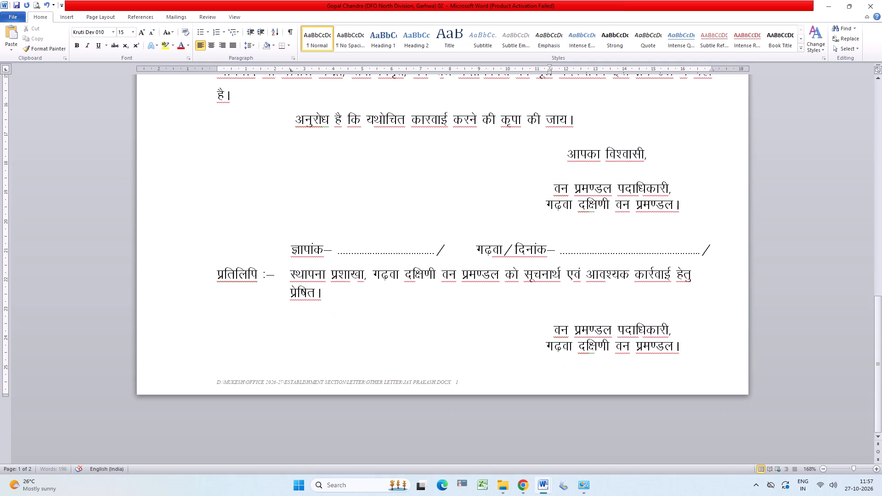
{"action": "key", "text": "Up"}
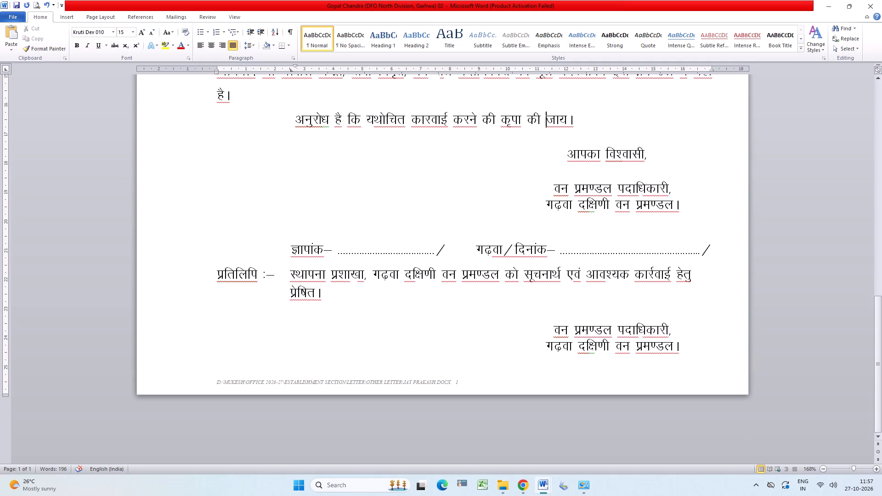
{"action": "key", "text": "Up"}
{"action": "key", "text": "Up"}
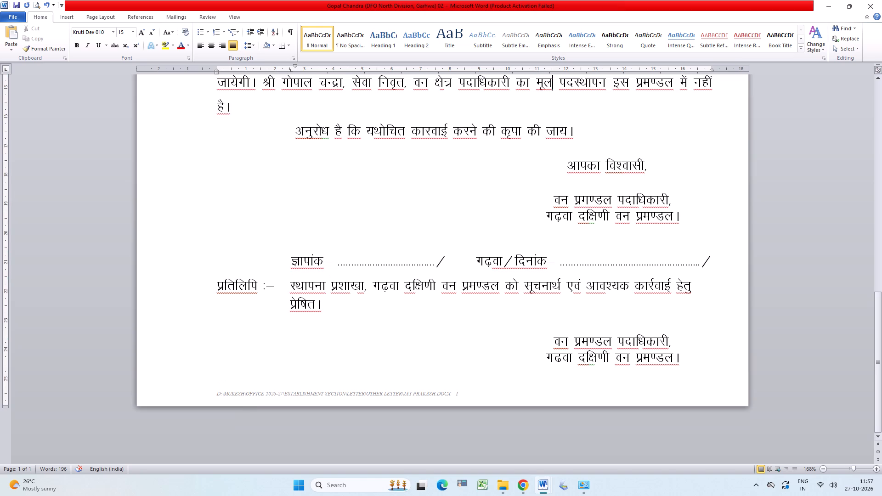
{"action": "key", "text": "ctrl+s"}
{"action": "key", "text": "ctrl+s"}
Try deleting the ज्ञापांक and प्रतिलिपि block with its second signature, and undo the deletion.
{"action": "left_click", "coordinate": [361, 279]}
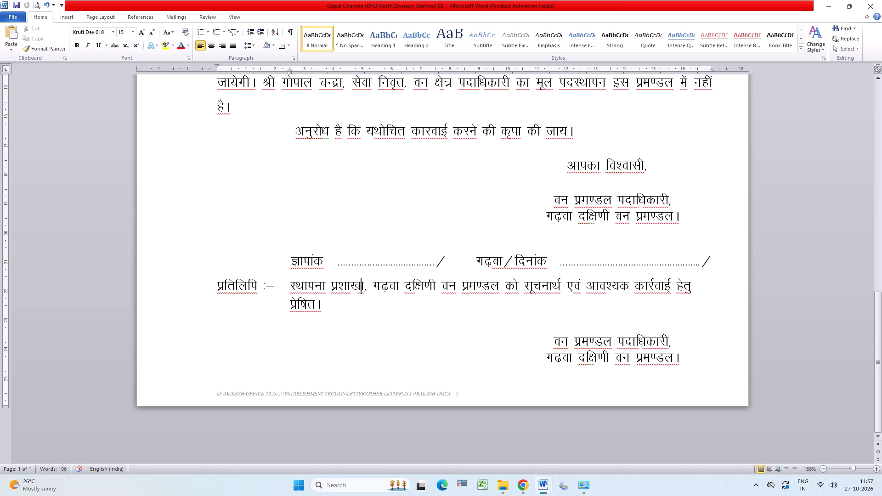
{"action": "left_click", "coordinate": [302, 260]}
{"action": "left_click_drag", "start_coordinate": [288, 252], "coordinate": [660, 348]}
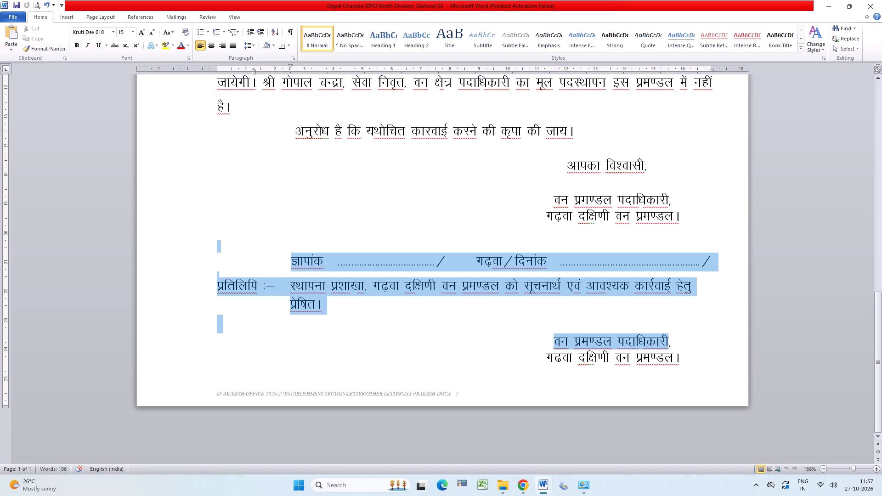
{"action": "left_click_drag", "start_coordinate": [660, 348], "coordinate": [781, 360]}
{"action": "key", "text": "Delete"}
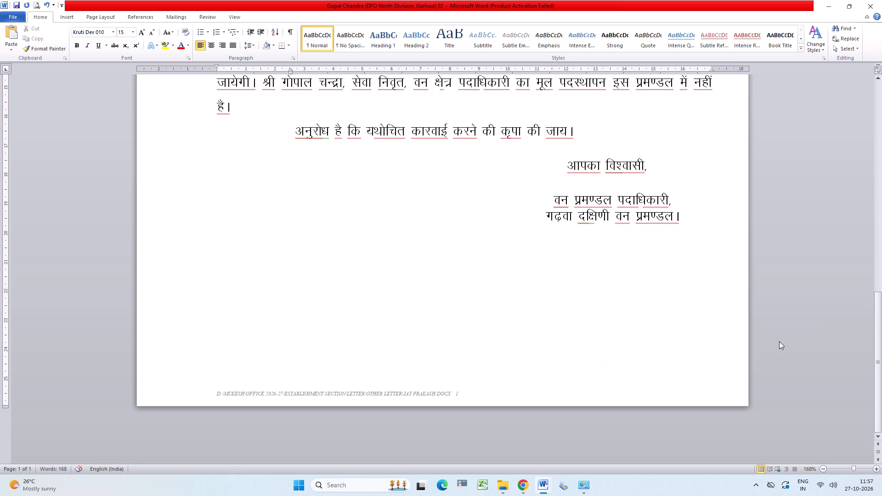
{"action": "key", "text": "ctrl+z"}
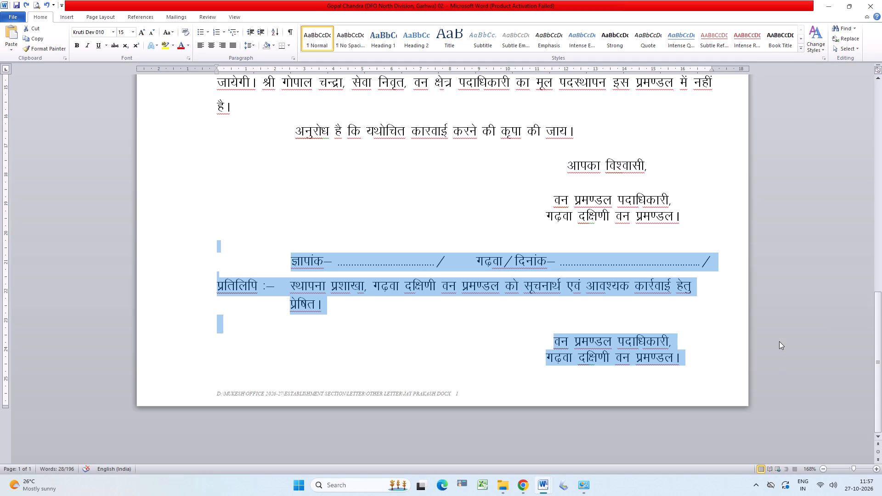
Keep the प्रतिलिपि text as it stands and save the letter.
{"action": "left_click", "coordinate": [297, 286]}
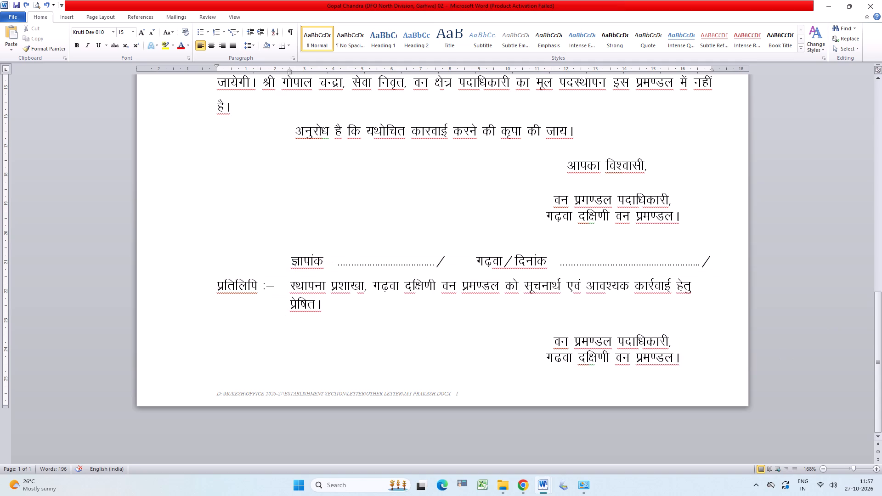
{"action": "left_click_drag", "start_coordinate": [292, 285], "coordinate": [309, 299]}
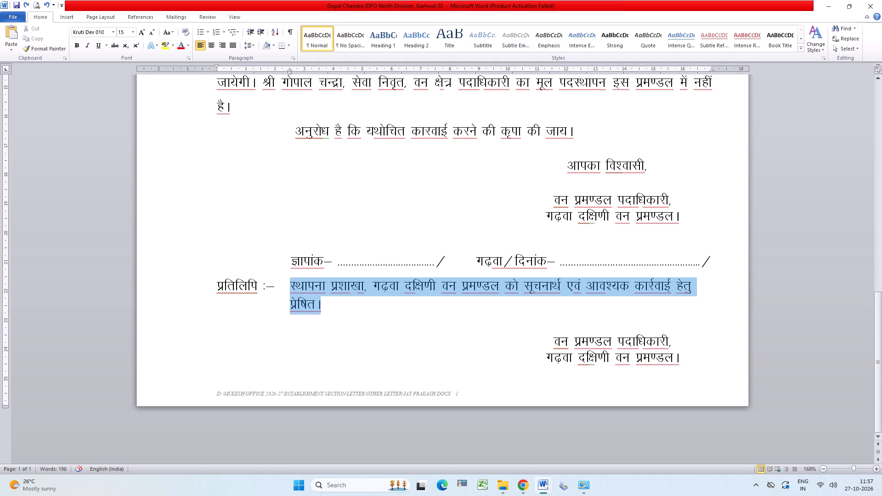
{"action": "left_click_drag", "start_coordinate": [309, 299], "coordinate": [310, 299]}
{"action": "left_click", "coordinate": [409, 270]}
{"action": "key", "text": "ctrl+s"}
{"action": "key", "text": "ctrl+s"}
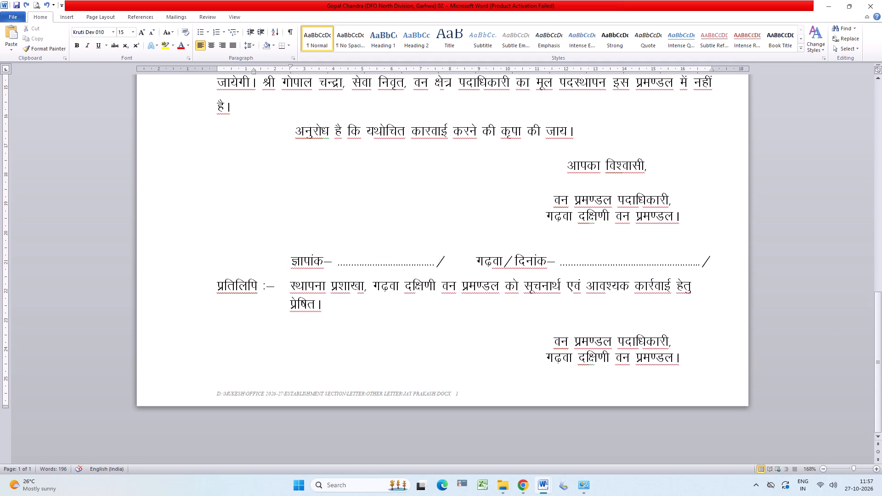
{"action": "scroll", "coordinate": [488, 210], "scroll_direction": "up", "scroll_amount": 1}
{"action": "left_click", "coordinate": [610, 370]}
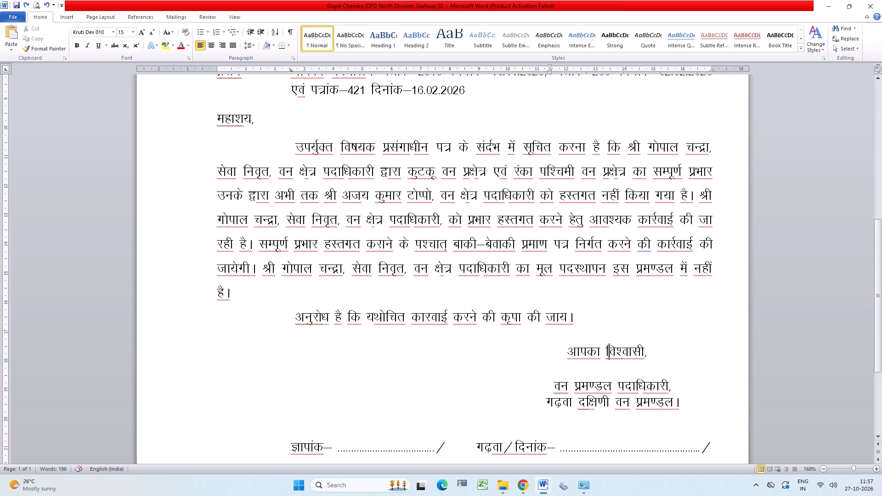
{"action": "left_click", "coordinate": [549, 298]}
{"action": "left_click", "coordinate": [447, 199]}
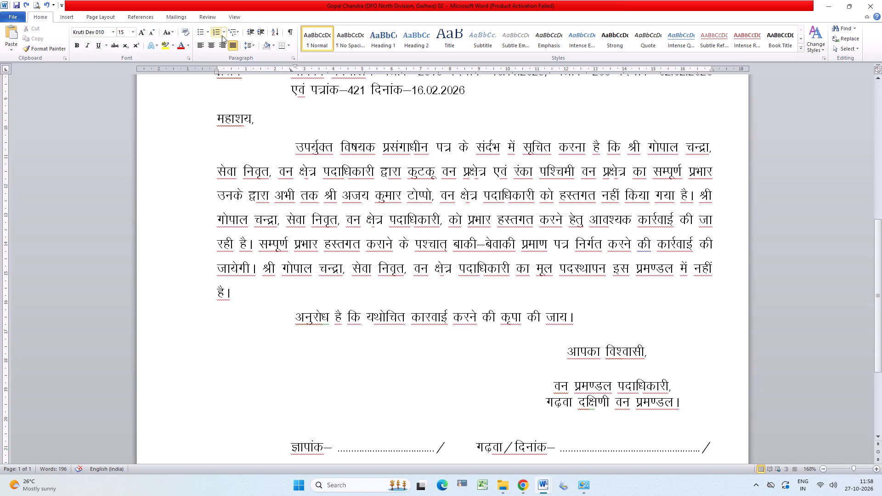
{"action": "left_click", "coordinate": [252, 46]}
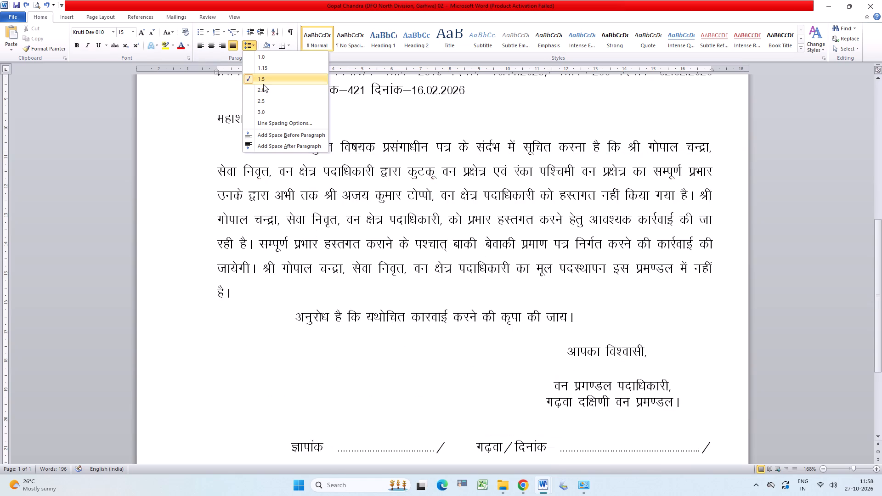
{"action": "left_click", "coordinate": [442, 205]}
Remove the space after the salutation line महाशय, so the body paragraph sits closer to it.
{"action": "scroll", "coordinate": [456, 227], "scroll_direction": "up", "scroll_amount": 1}
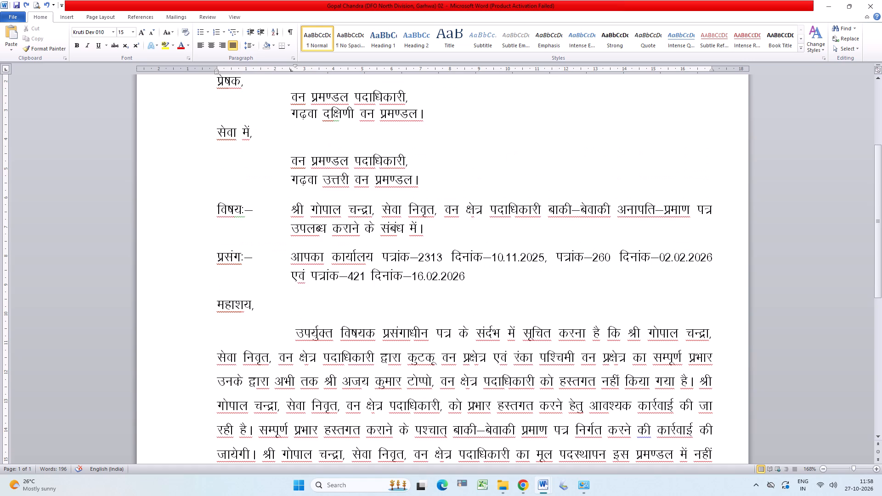
{"action": "left_click", "coordinate": [304, 293]}
{"action": "left_click", "coordinate": [269, 311]}
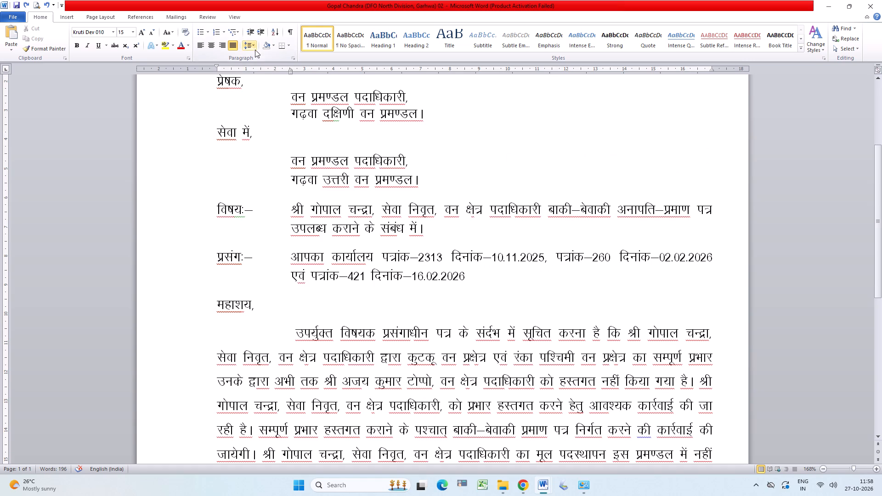
{"action": "left_click", "coordinate": [255, 50]}
{"action": "left_click", "coordinate": [289, 143]}
{"action": "left_click", "coordinate": [356, 313]}
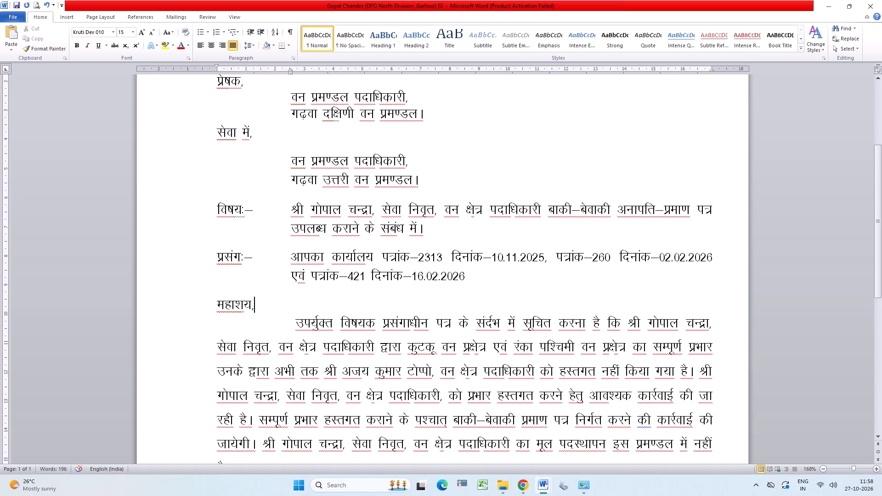
Nudge the letterhead picture up slightly towards the top edge of the page and save the letter.
{"action": "scroll", "coordinate": [335, 233], "scroll_direction": "up", "scroll_amount": 1}
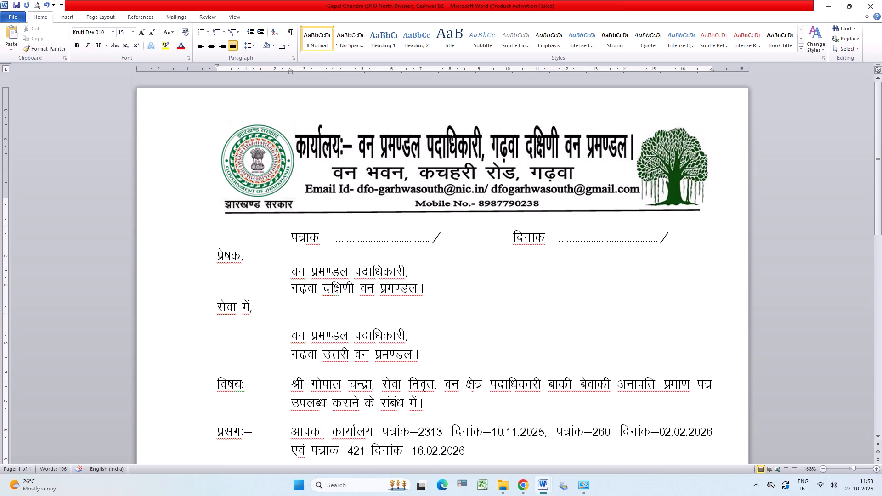
{"action": "left_click", "coordinate": [357, 158]}
{"action": "key", "text": "Up"}
{"action": "key", "text": "Up"}
{"action": "key", "text": "Up"}
{"action": "key", "text": "Up"}
{"action": "key", "text": "Up"}
{"action": "key", "text": "Up"}
{"action": "key", "text": "Up"}
{"action": "key", "text": "Up"}
{"action": "key", "text": "Up"}
{"action": "key", "text": "Up"}
{"action": "key", "text": "Up"}
{"action": "key", "text": "Up"}
{"action": "key", "text": "Up"}
{"action": "key", "text": "Up"}
{"action": "key", "text": "Up"}
{"action": "key", "text": "Up"}
{"action": "key", "text": "Up"}
{"action": "key", "text": "Up"}
{"action": "key", "text": "Up"}
{"action": "key", "text": "Up"}
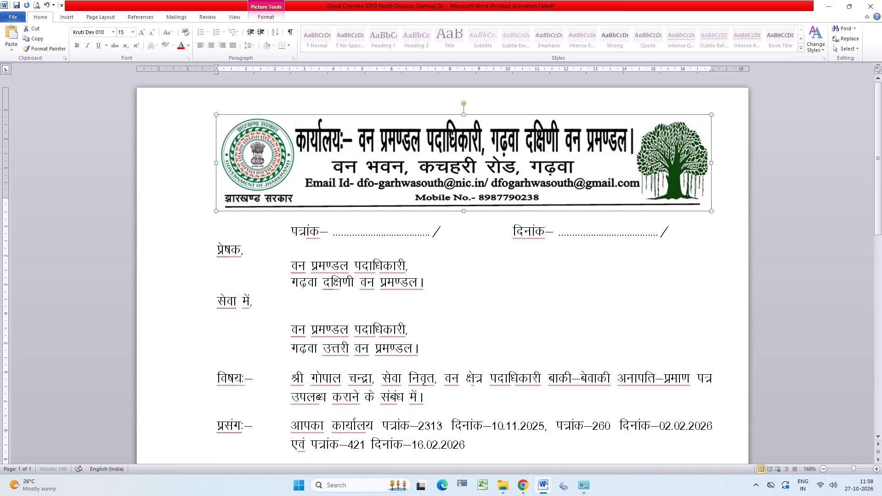
{"action": "key", "text": "ctrl+s"}
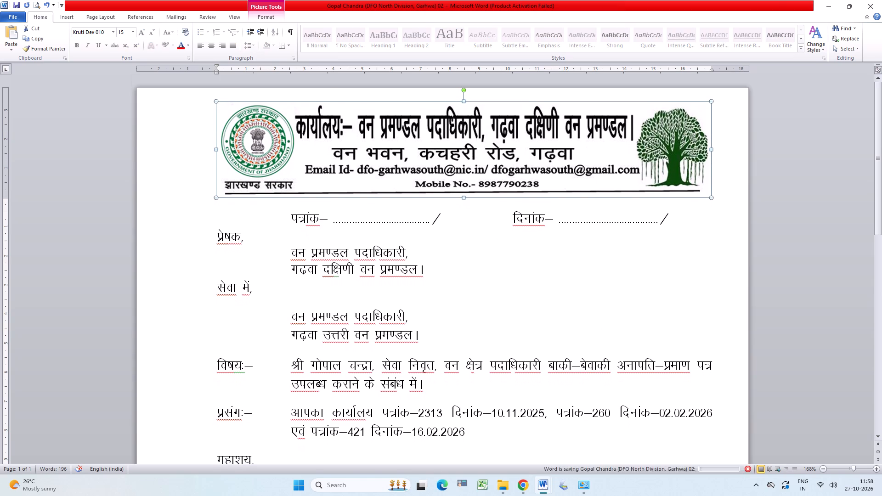
{"action": "key", "text": "ctrl+s"}
Minimize the finished 02 letter and close the original Social Forestry version without saving its changes.
{"action": "left_click", "coordinate": [825, 5]}
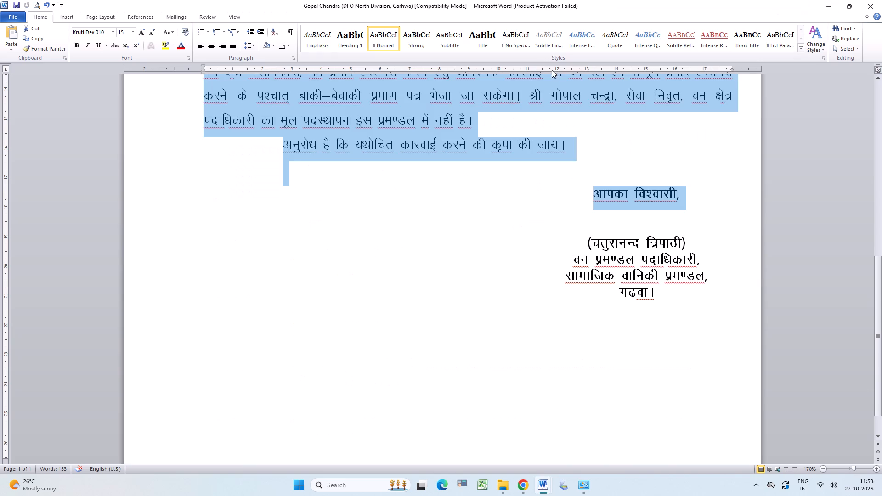
{"action": "scroll", "coordinate": [524, 297], "scroll_direction": "up", "scroll_amount": 2}
{"action": "left_click", "coordinate": [881, 0]}
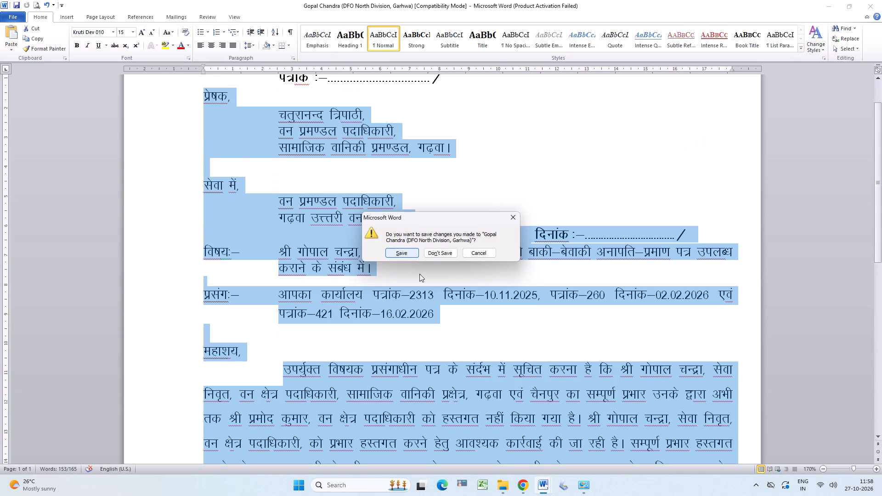
{"action": "left_click", "coordinate": [437, 251]}
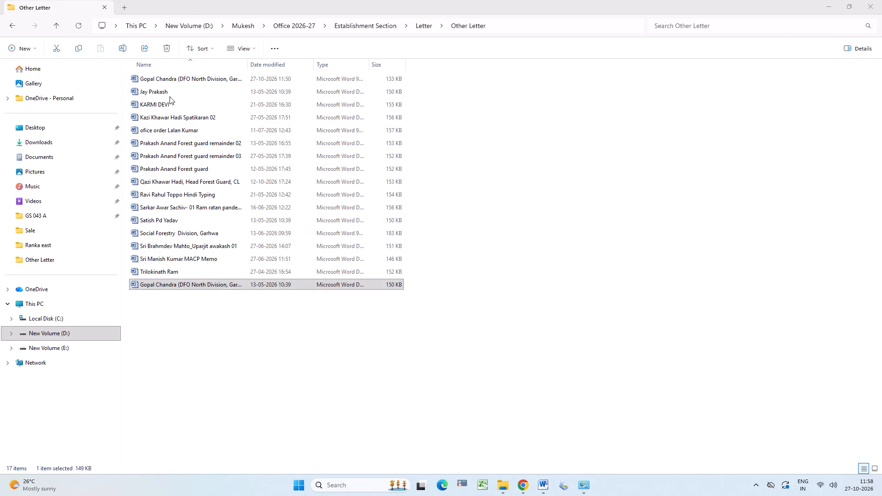
In the Other Letter folder, check the contents of the original DFO North Division, Garhwa letter, close it and delete the file.
{"action": "left_click", "coordinate": [177, 79]}
{"action": "key", "text": "Return"}
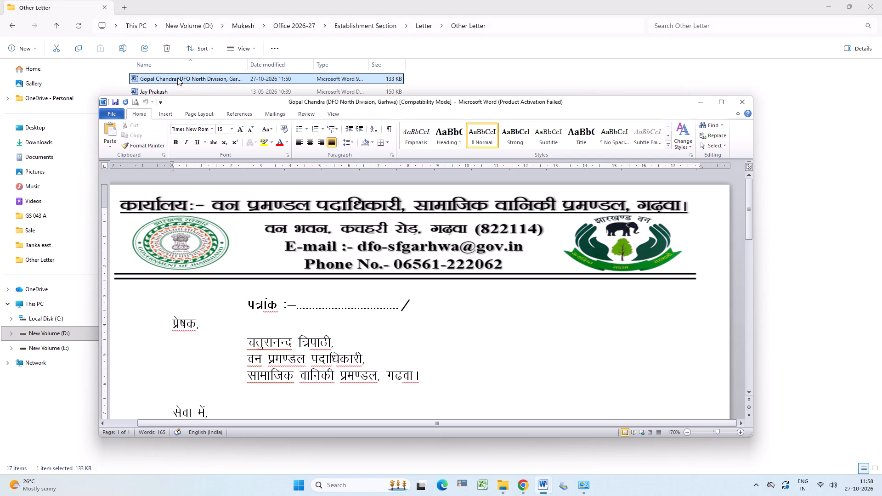
{"action": "left_click", "coordinate": [738, 104]}
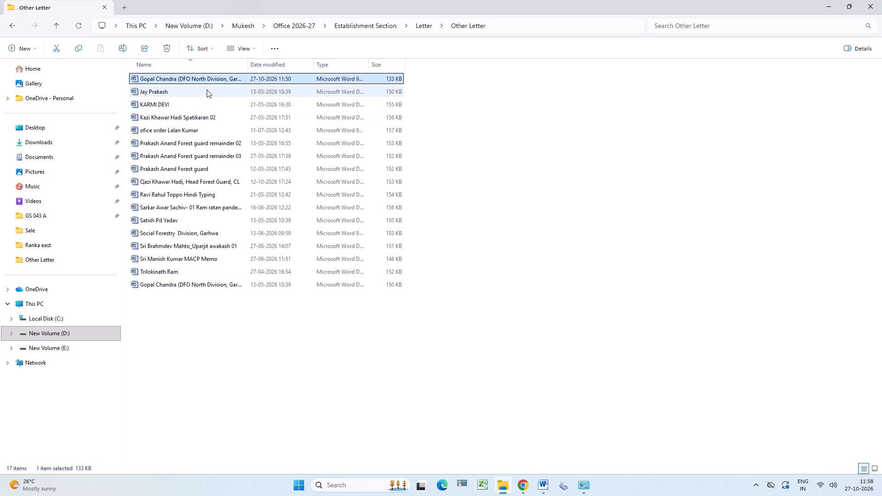
{"action": "key", "text": "Delete"}
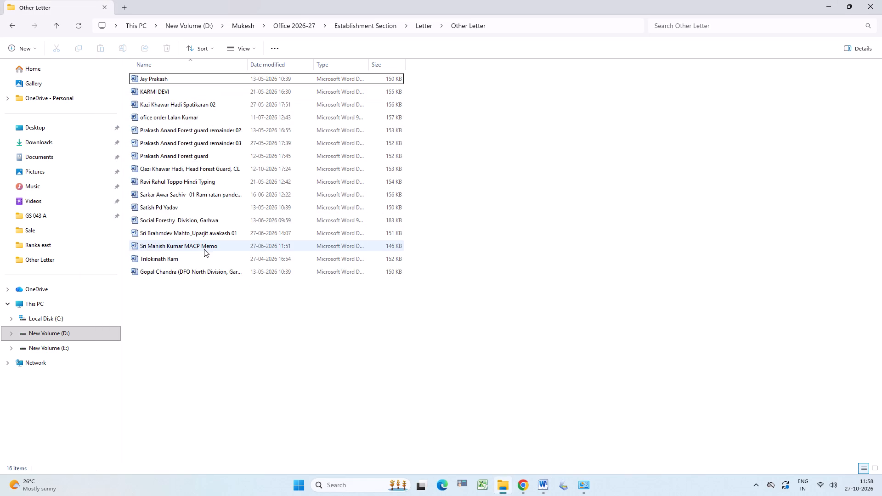
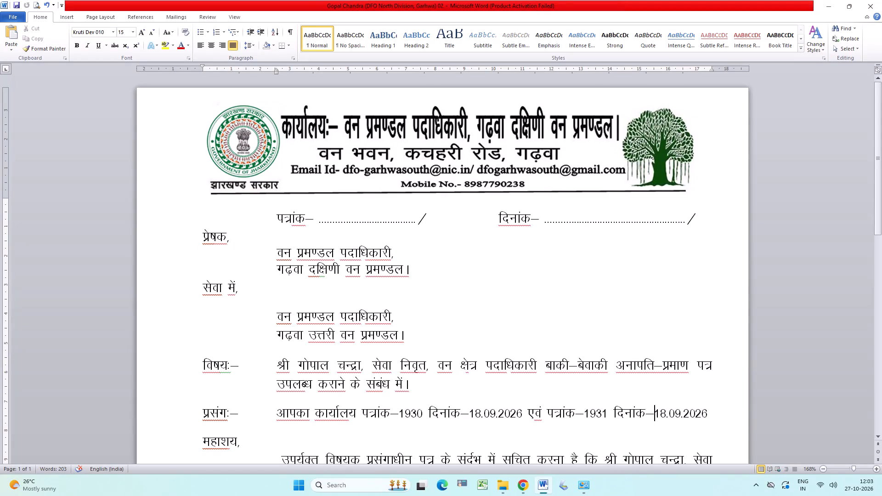
Insert the word का after पदाधिकारी in the विषय line, before बाकी–बेवाकी, and save the letter.
{"action": "left_click", "coordinate": [540, 367]}
{"action": "key", "text": "space"}
{"action": "type", "text": "dk"}
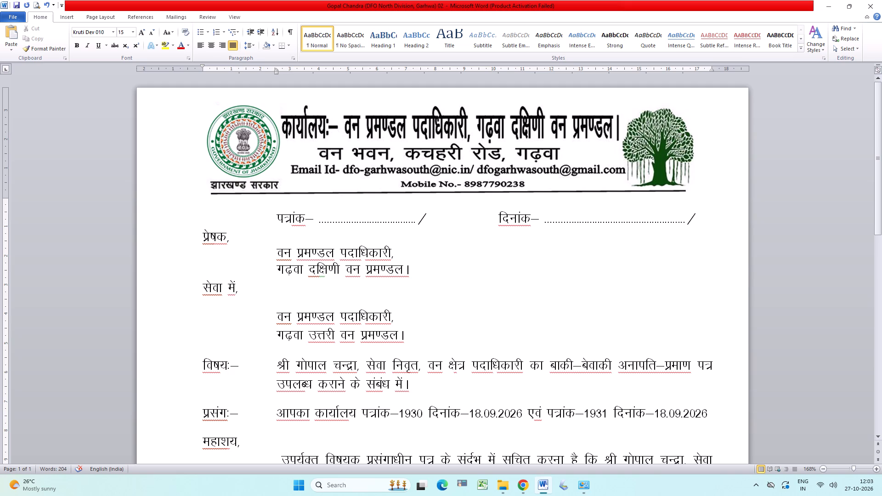
{"action": "key", "text": "ctrl+s"}
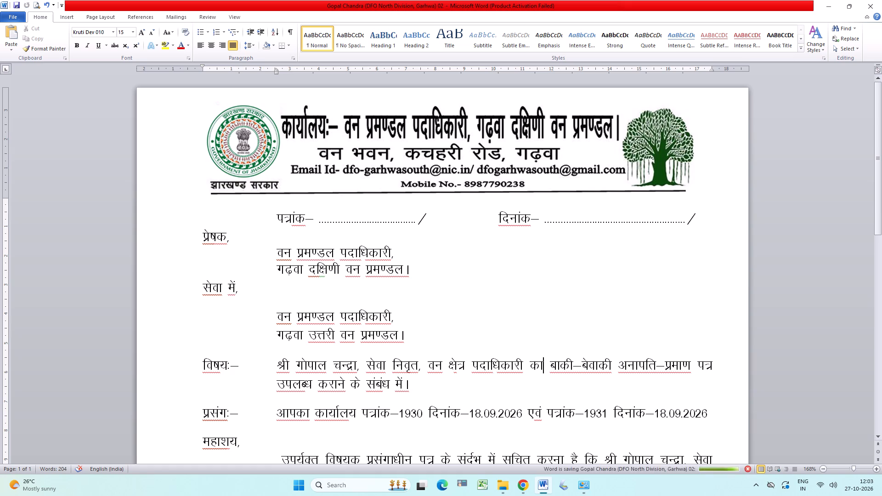
{"action": "key", "text": "ctrl+s"}
{"action": "key", "text": "ctrl+s"}
{"action": "key", "text": "ctrl+s"}
{"action": "key", "text": "ctrl+s"}
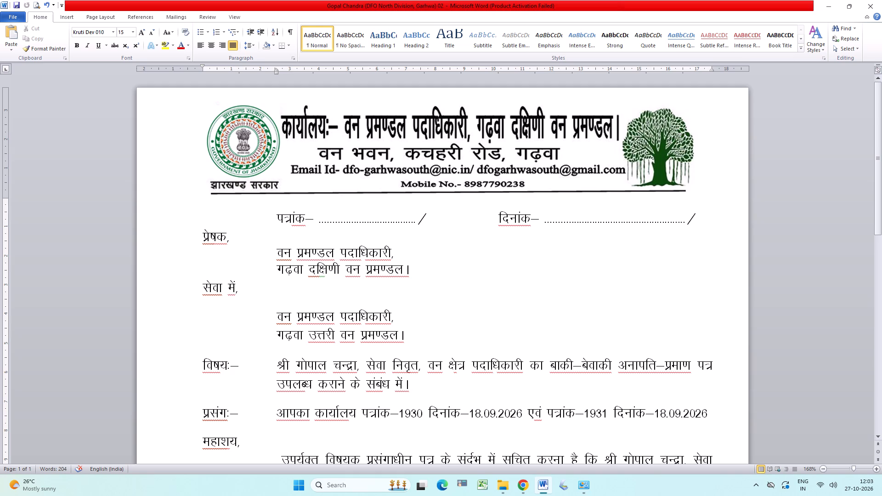
{"action": "key", "text": "ctrl+s"}
{"action": "key", "text": "ctrl+s"}
In the body paragraph, move रंका पश्चिमी वन प्रक्षेत्र in front of कुटकू वन प्रक्षेत्र, separated by a space.
{"action": "left_click_drag", "start_coordinate": [881, 169], "coordinate": [881, 236]}
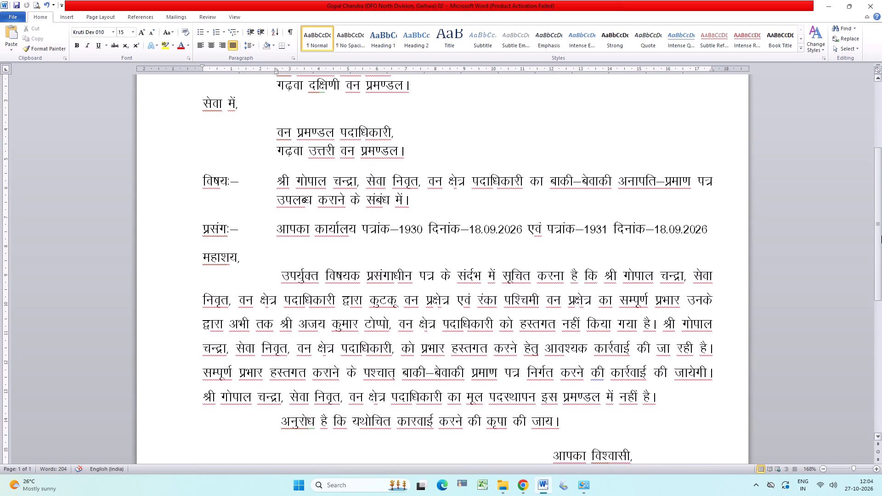
{"action": "left_click_drag", "start_coordinate": [881, 236], "coordinate": [881, 237]}
{"action": "left_click", "coordinate": [371, 300]}
{"action": "left_click_drag", "start_coordinate": [476, 299], "coordinate": [590, 298]}
{"action": "key", "text": "ctrl+x"}
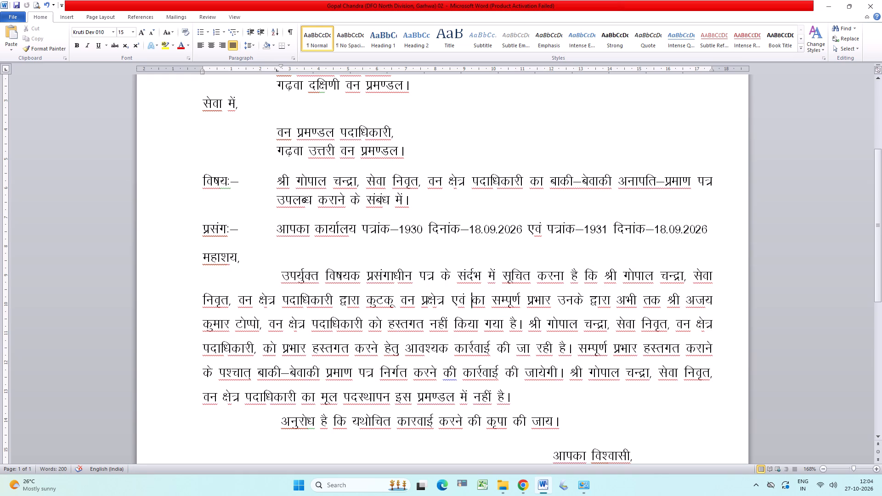
{"action": "left_click", "coordinate": [370, 301]}
{"action": "key", "text": "ctrl+v"}
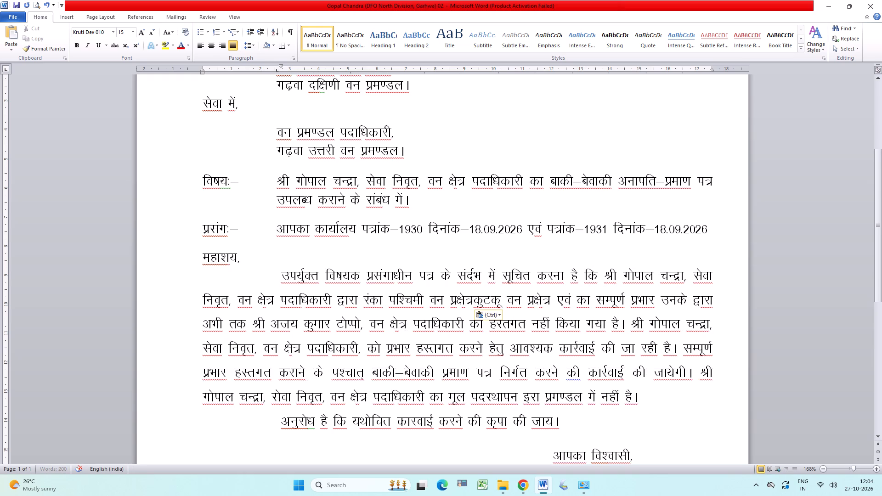
{"action": "key", "text": "space"}
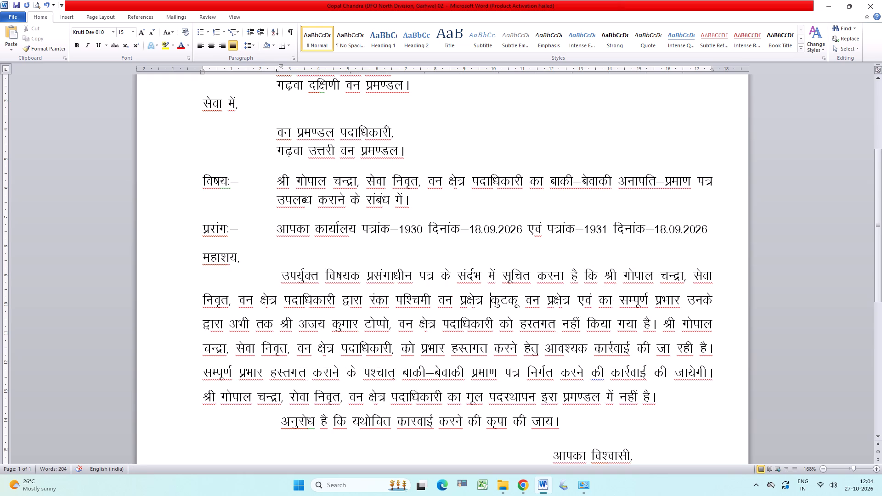
Move the conjunction एवं so it stands between रंका पश्चिमी वन प्रक्षेत्र and कुटकू वन प्रक्षेत्र.
{"action": "left_click_drag", "start_coordinate": [578, 295], "coordinate": [594, 300]}
{"action": "key", "text": "ctrl+x"}
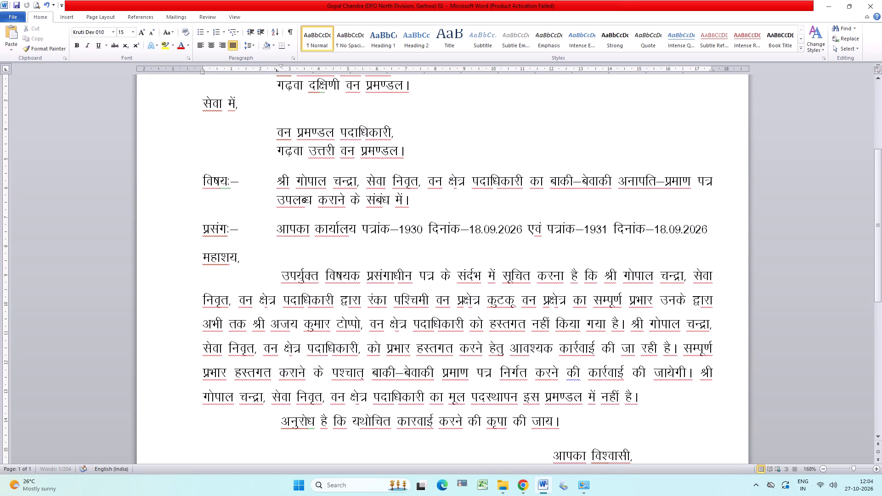
{"action": "left_click", "coordinate": [480, 300]}
{"action": "key", "text": "space"}
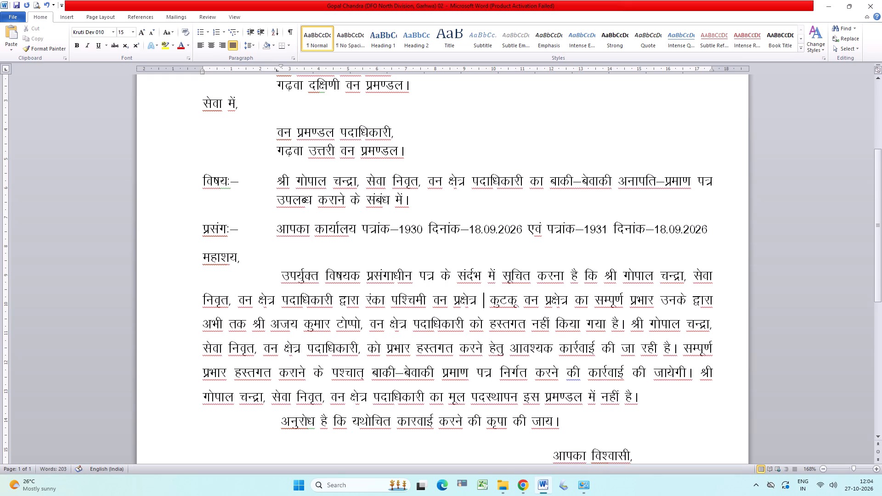
{"action": "key", "text": "ctrl+v"}
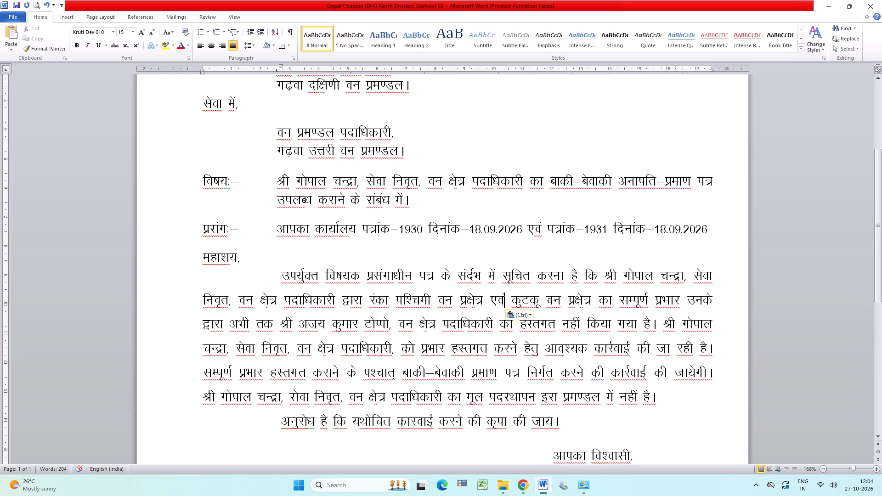
Delete the first वन प्रक्षेत्र so the phrase reads रंका पश्चिमी एवं कुटकू वन प्रक्षेत्र, correctly spaced.
{"action": "left_click_drag", "start_coordinate": [437, 299], "coordinate": [486, 303]}
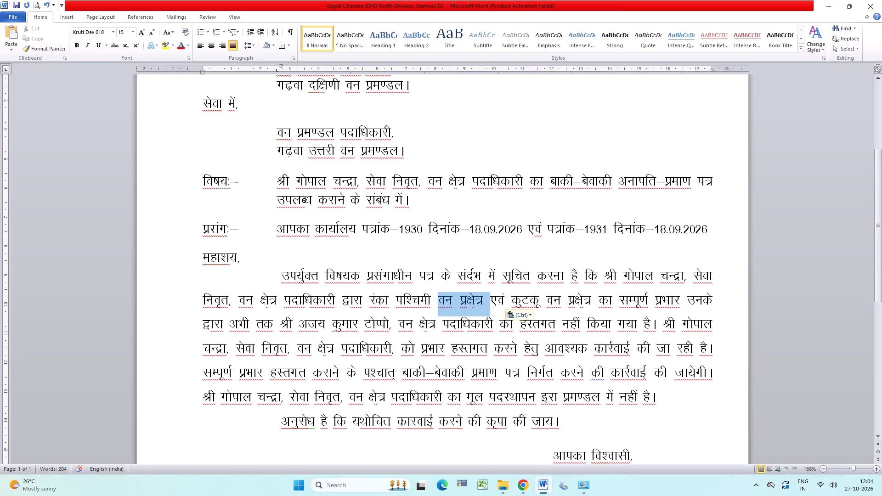
{"action": "left_click_drag", "start_coordinate": [486, 303], "coordinate": [486, 303]}
{"action": "key", "text": "BackSpace"}
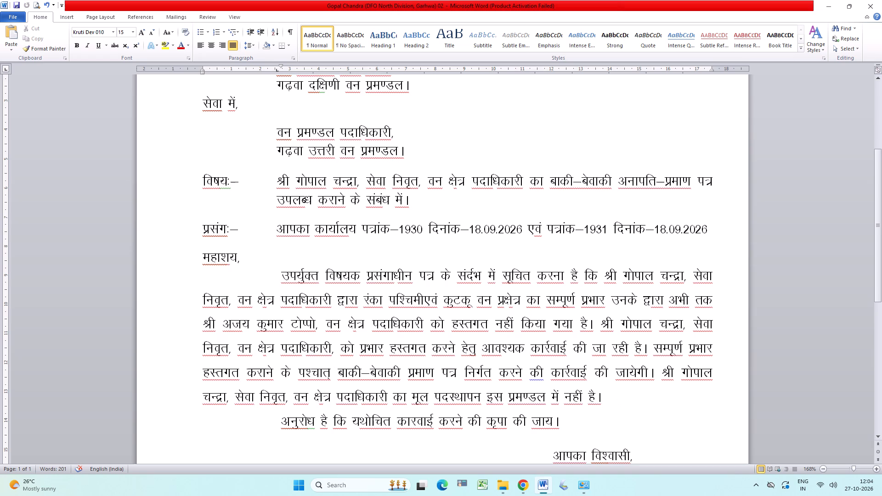
{"action": "key", "text": "space"}
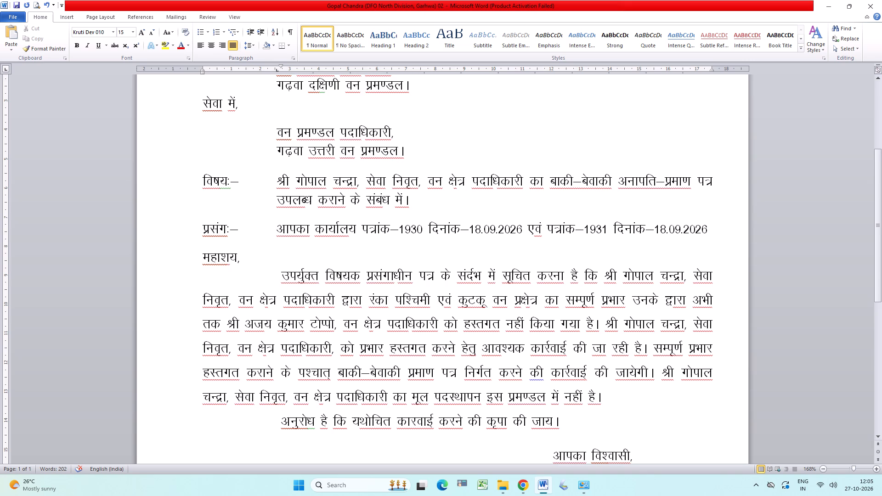
{"action": "left_click", "coordinate": [602, 317]}
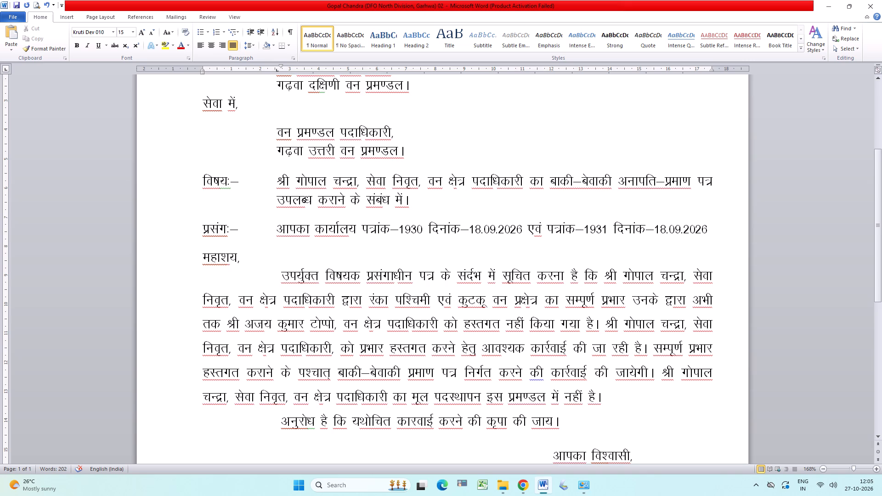
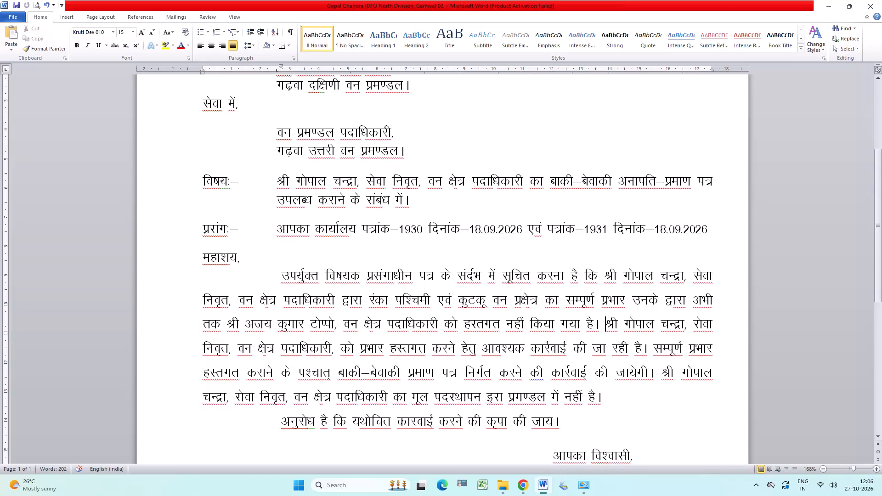
Save the letter.
{"action": "key", "text": "ctrl+s"}
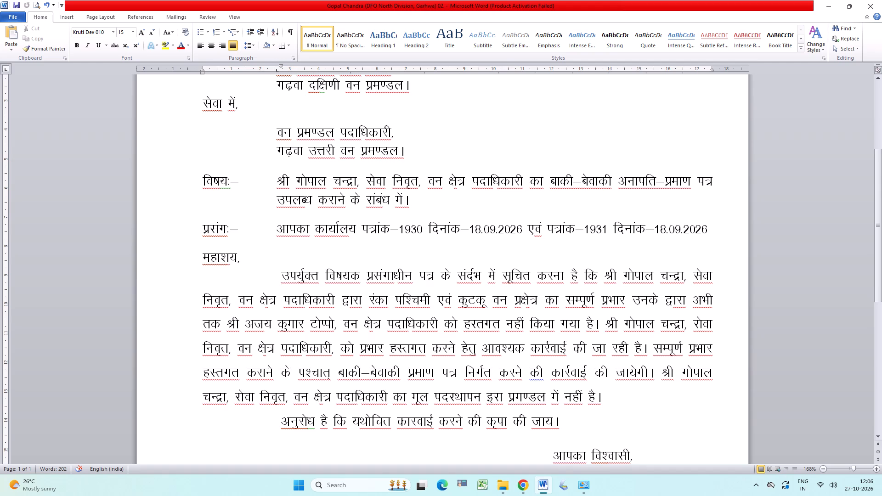
Lengthen the dotted blank after गढ़वा/दिनांक in the ज्ञापांक line by four dots, keeping its slash on the same line, and save.
{"action": "scroll", "coordinate": [427, 325], "scroll_direction": "down", "scroll_amount": 1}
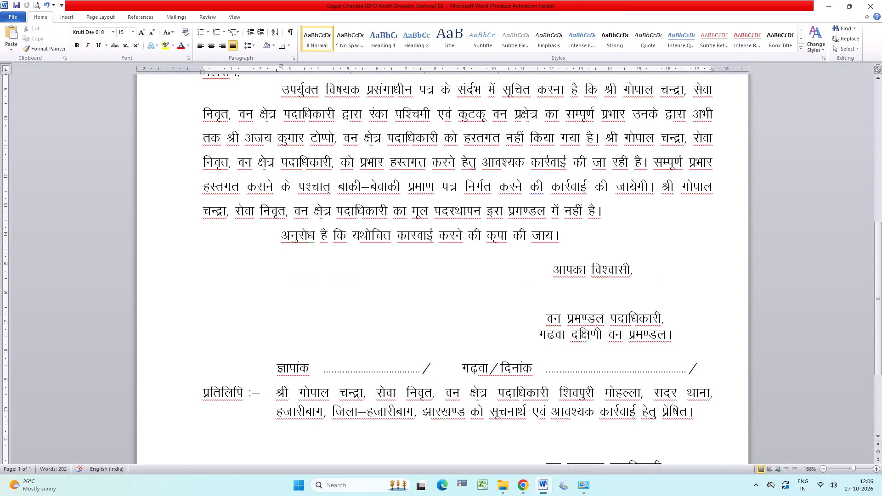
{"action": "left_click", "coordinate": [374, 366]}
{"action": "scroll", "coordinate": [420, 346], "scroll_direction": "down", "scroll_amount": 2}
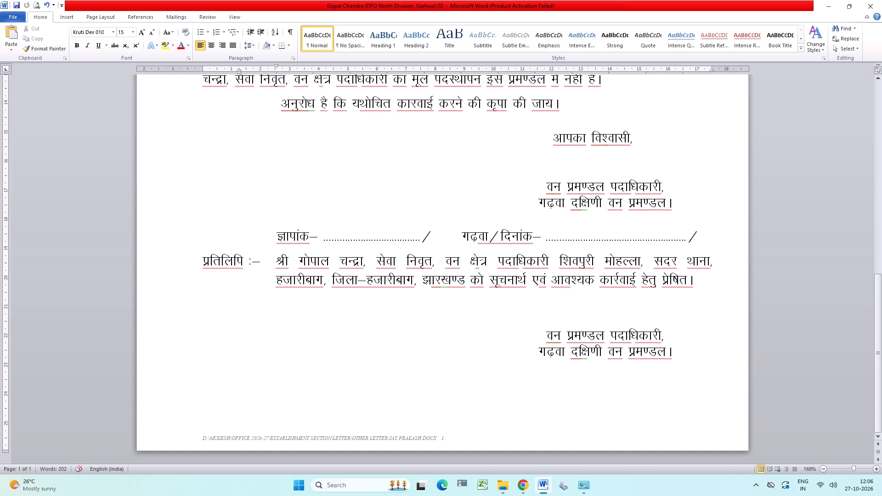
{"action": "left_click", "coordinate": [586, 239]}
{"action": "type", "text": "------"}
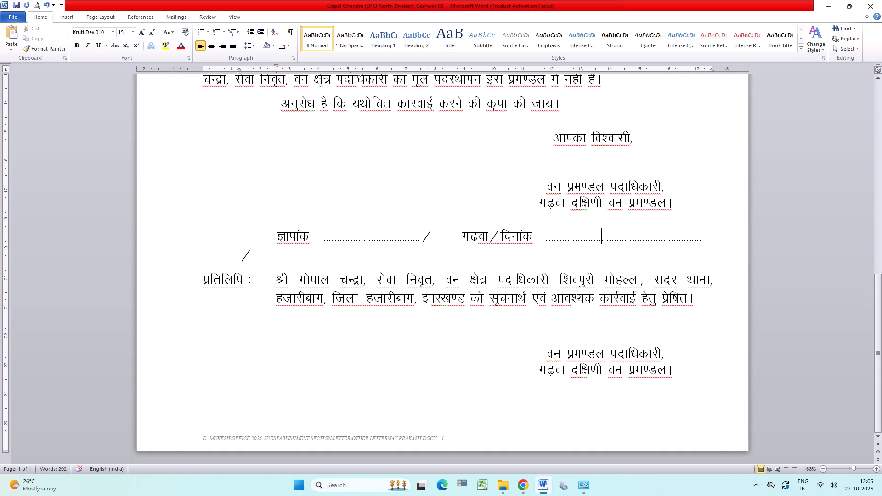
{"action": "key", "text": "BackSpace"}
{"action": "key", "text": "ctrl+s"}
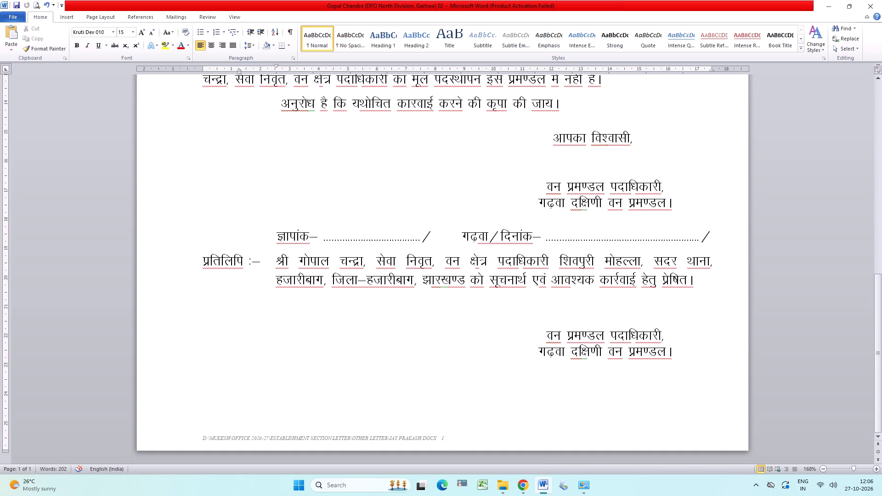
{"action": "key", "text": "BackSpace"}
{"action": "key", "text": "ctrl+s"}
{"action": "key", "text": "ctrl+s"}
Insert one extra space before the closing आपका विश्वासी, to shift it over, and save the letter.
{"action": "left_click", "coordinate": [549, 146]}
{"action": "key", "text": "space"}
{"action": "scroll", "coordinate": [534, 191], "scroll_direction": "up", "scroll_amount": 2}
{"action": "scroll", "coordinate": [529, 230], "scroll_direction": "down", "scroll_amount": 1}
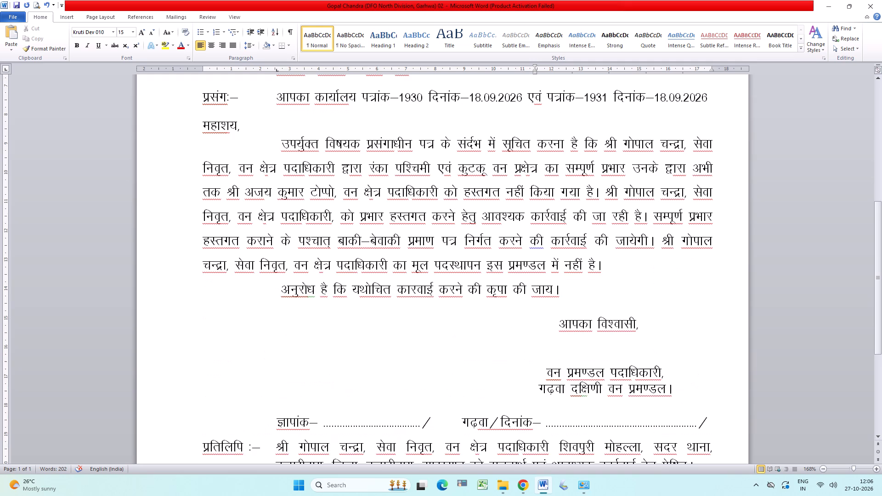
{"action": "key", "text": "ctrl+s"}
{"action": "key", "text": "ctrl+s"}
{"action": "key", "text": "ctrl+s"}
Check the whole letter, including its footer, in the print preview and return to editing.
{"action": "scroll", "coordinate": [508, 241], "scroll_direction": "up", "scroll_amount": 1}
{"action": "scroll", "coordinate": [431, 230], "scroll_direction": "up", "scroll_amount": 2}
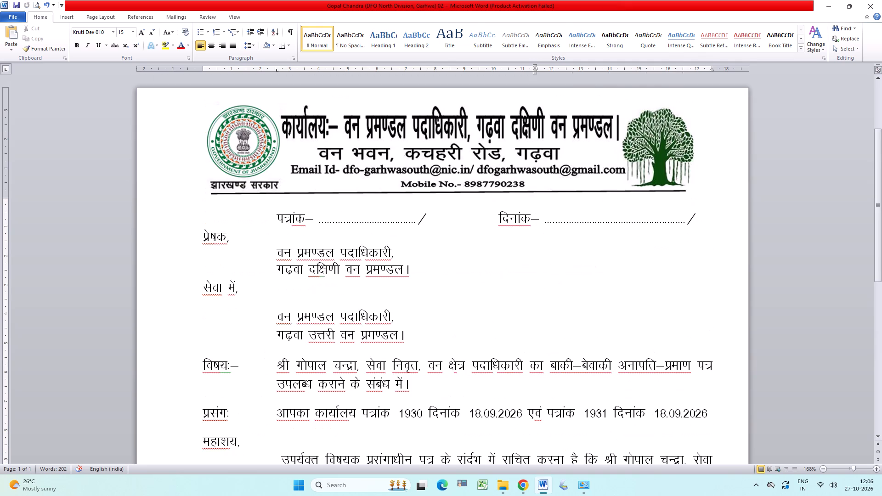
{"action": "key", "text": "ctrl+F2"}
{"action": "scroll", "coordinate": [434, 138], "scroll_direction": "up", "scroll_amount": 2}
{"action": "scroll", "coordinate": [562, 152], "scroll_direction": "down", "scroll_amount": 2}
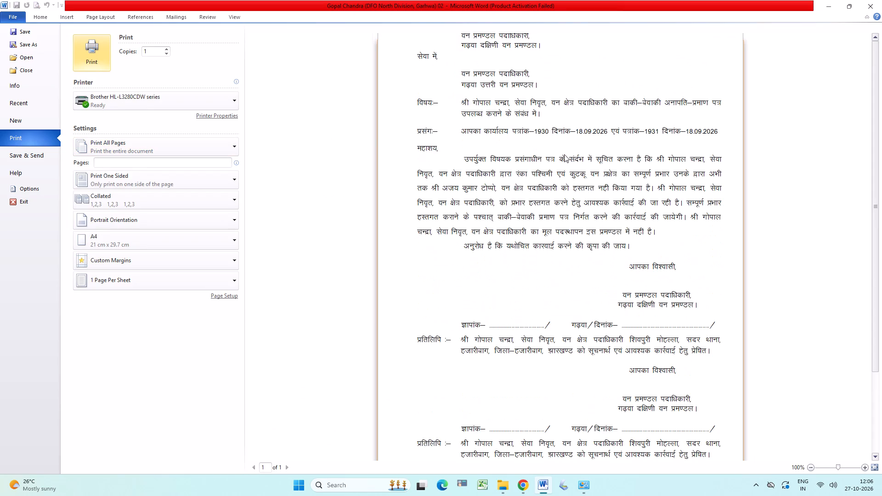
{"action": "left_click", "coordinate": [42, 19]}
Copy the 8 pt italic formatting from the start of the footer's file path onto the rest of the footer line with Format Painter.
{"action": "scroll", "coordinate": [212, 185], "scroll_direction": "down", "scroll_amount": 1}
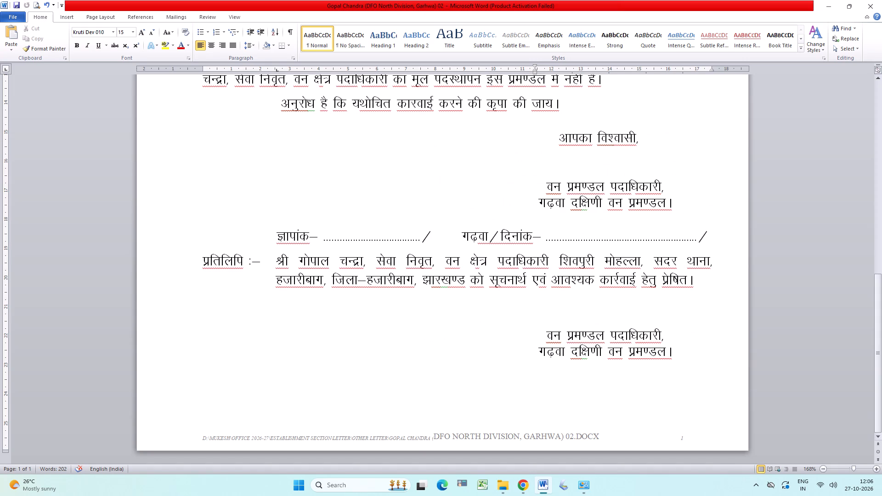
{"action": "triple_click", "coordinate": [270, 440]}
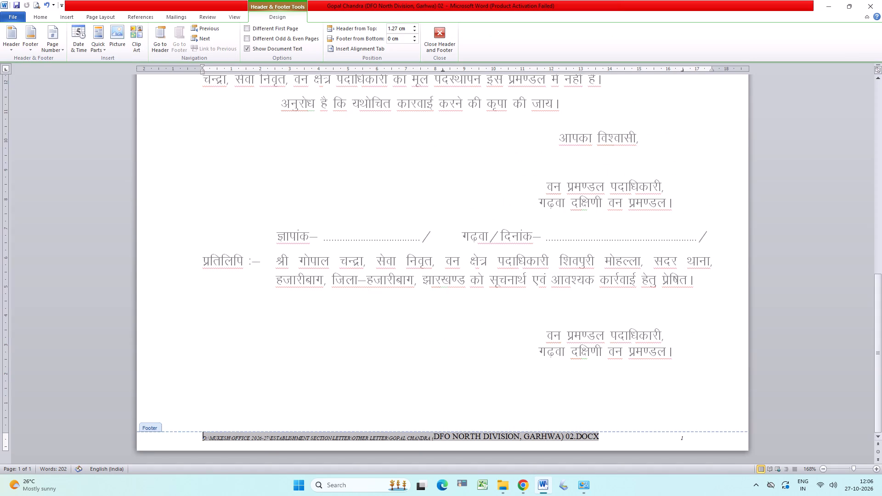
{"action": "left_click_drag", "start_coordinate": [263, 437], "coordinate": [290, 434]}
{"action": "left_click", "coordinate": [369, 420]}
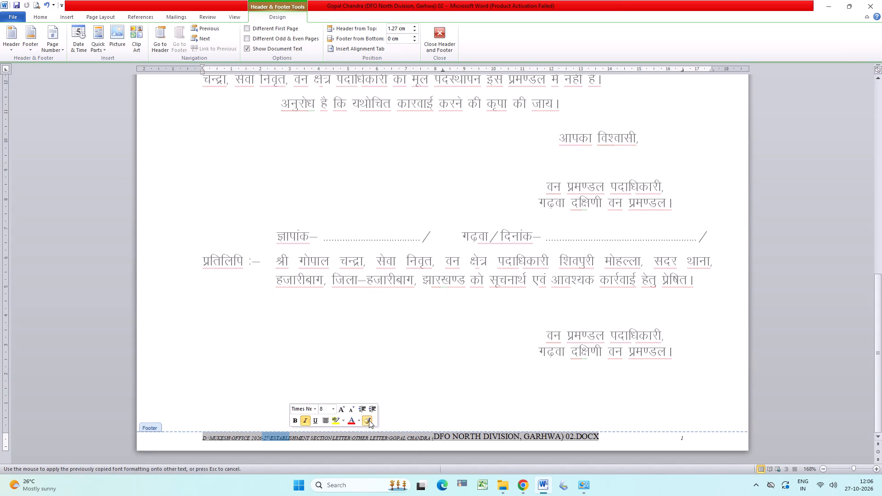
{"action": "left_click_drag", "start_coordinate": [350, 440], "coordinate": [735, 478]}
{"action": "left_click", "coordinate": [442, 44]}
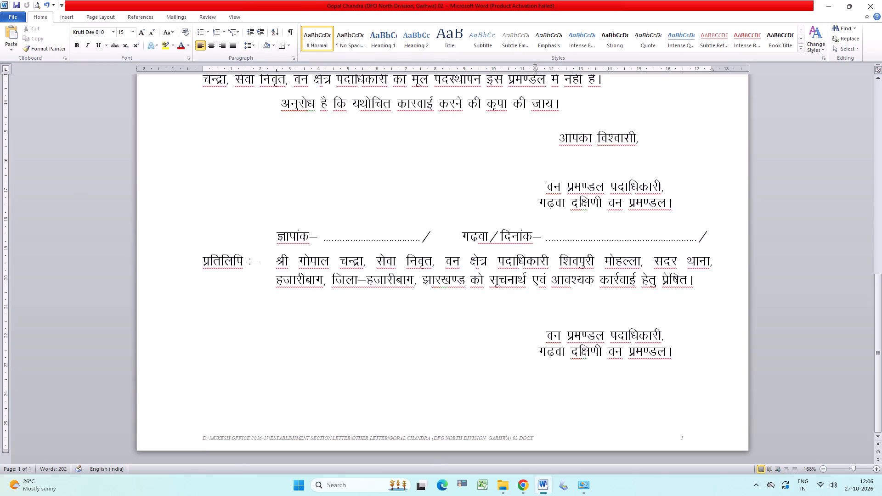
Raise the footer slightly away from the page's bottom edge and close footer editing.
{"action": "double_click", "coordinate": [261, 436]}
{"action": "left_click_drag", "start_coordinate": [4, 429], "coordinate": [7, 418]}
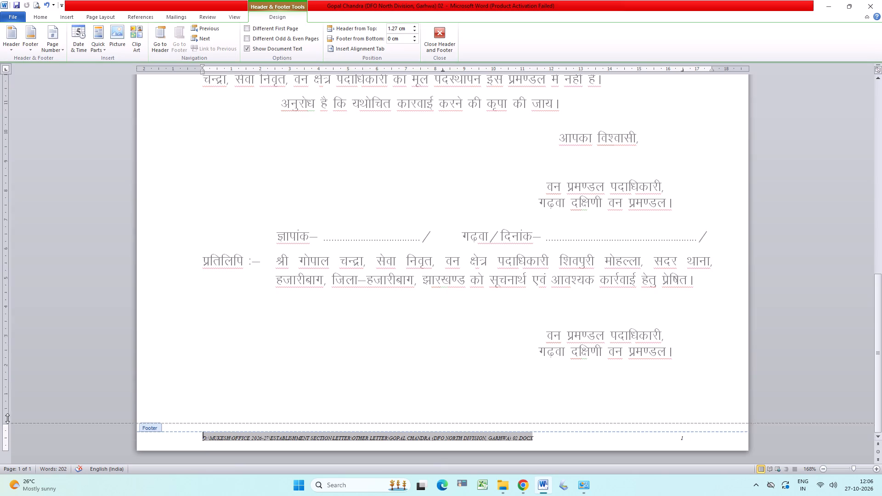
{"action": "left_click_drag", "start_coordinate": [7, 418], "coordinate": [11, 411]}
{"action": "left_click", "coordinate": [443, 42]}
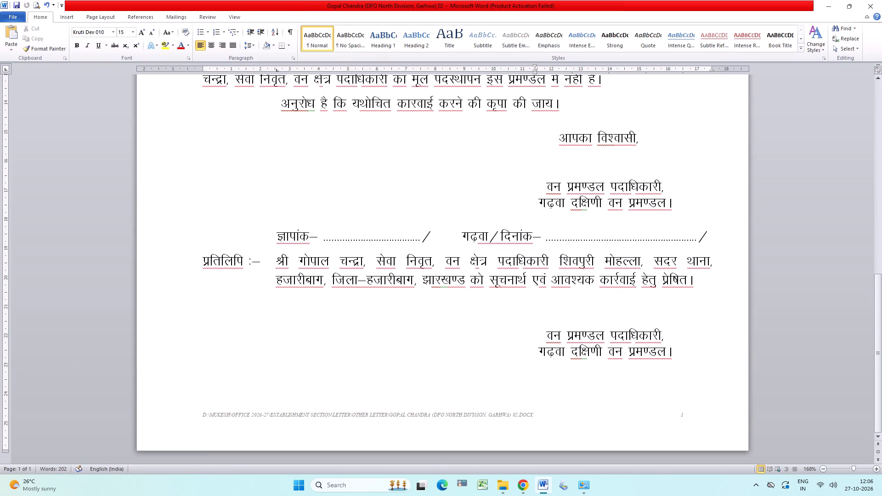
Review the print preview and print one copy of the letter on the HP LaserJet M1005, continuing with the current margins.
{"action": "key", "text": "ctrl+F2"}
{"action": "scroll", "coordinate": [558, 246], "scroll_direction": "up", "scroll_amount": 1}
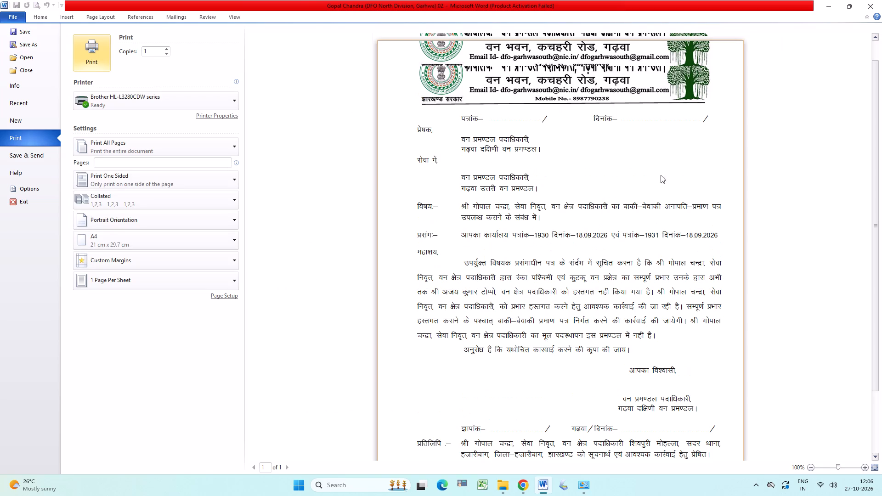
{"action": "scroll", "coordinate": [611, 271], "scroll_direction": "down", "scroll_amount": 1}
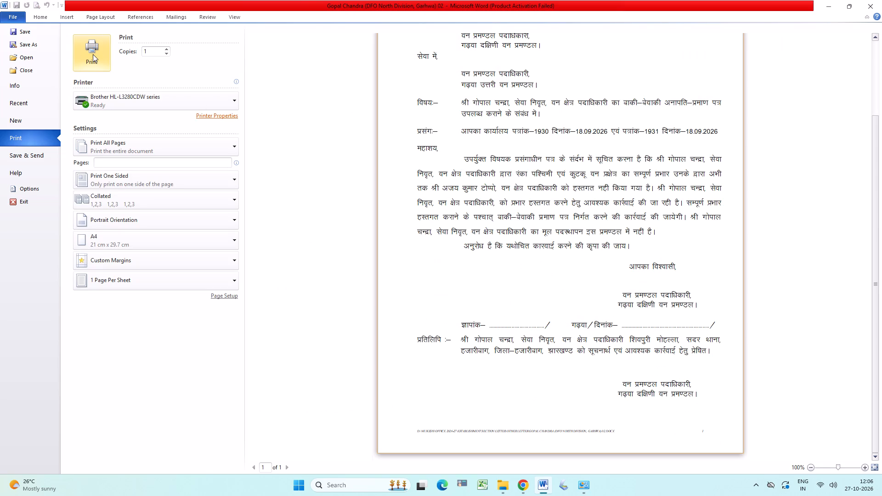
{"action": "left_click", "coordinate": [141, 98]}
{"action": "left_click", "coordinate": [134, 142]}
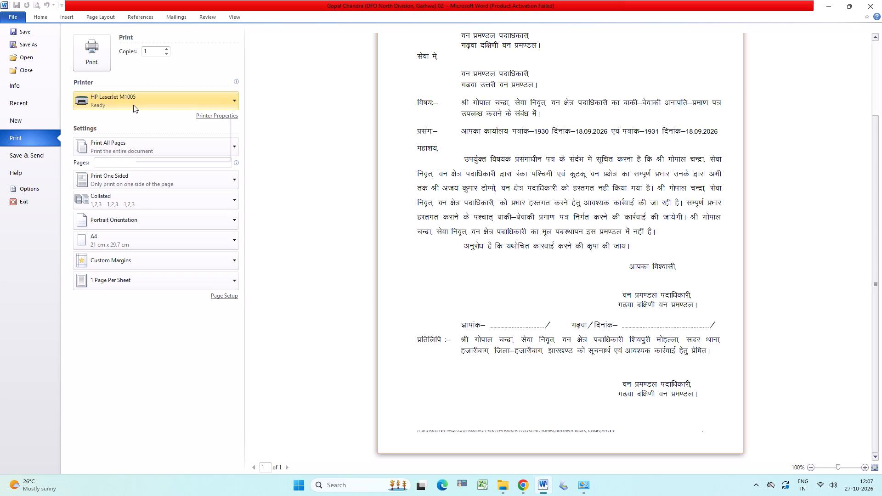
{"action": "left_click", "coordinate": [99, 45]}
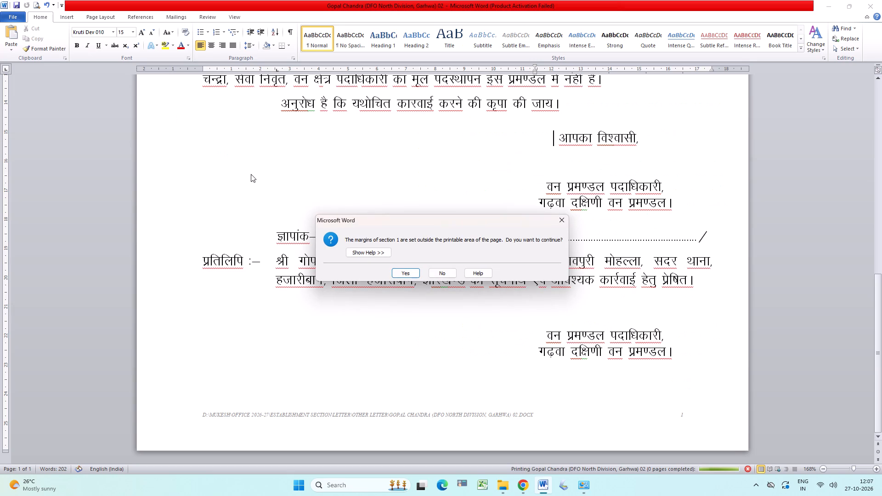
{"action": "left_click", "coordinate": [402, 274]}
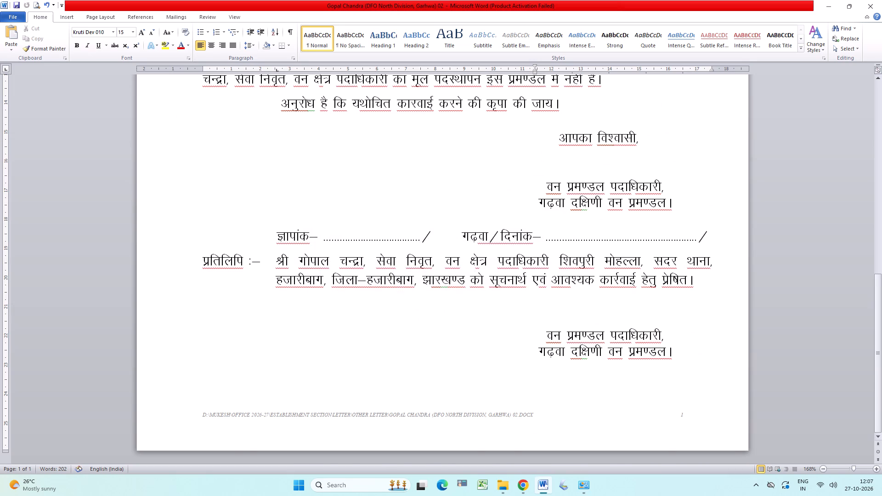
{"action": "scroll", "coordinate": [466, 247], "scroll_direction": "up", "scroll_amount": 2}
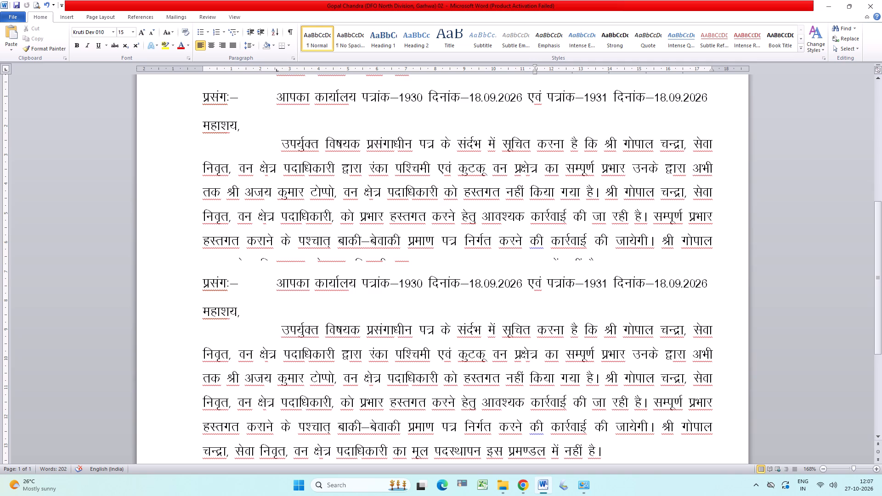
Save the finished letter document.
{"action": "key", "text": "ctrl+s"}
{"action": "key", "text": "ctrl+s"}
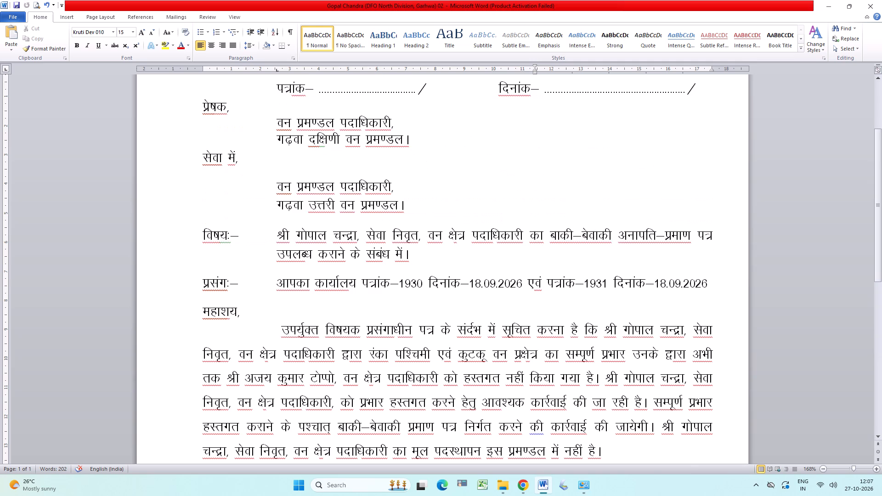
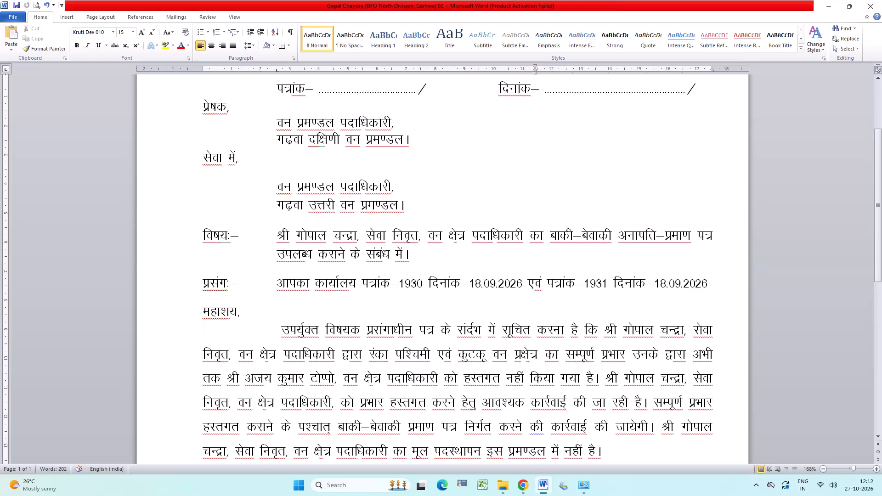
Close the Hindi letter about the retired forest range officer's no-dues certificate, leaving the Other Letter folder open.
{"action": "left_click", "coordinate": [881, 0]}
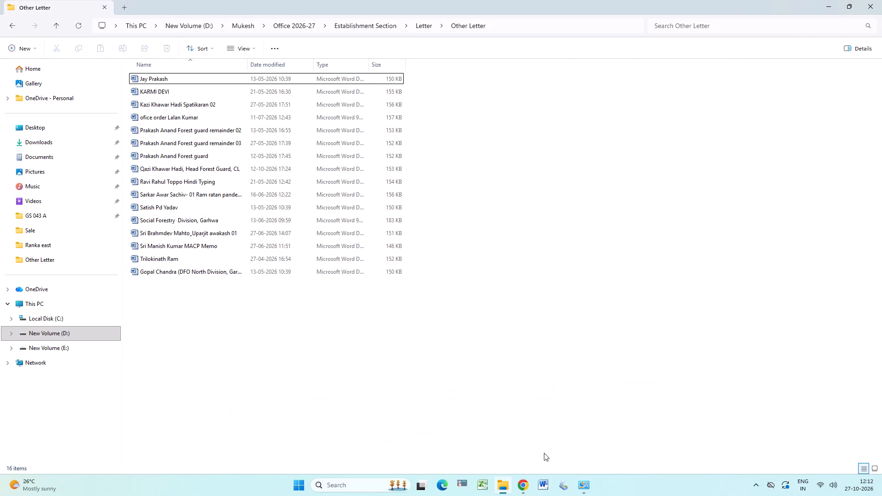